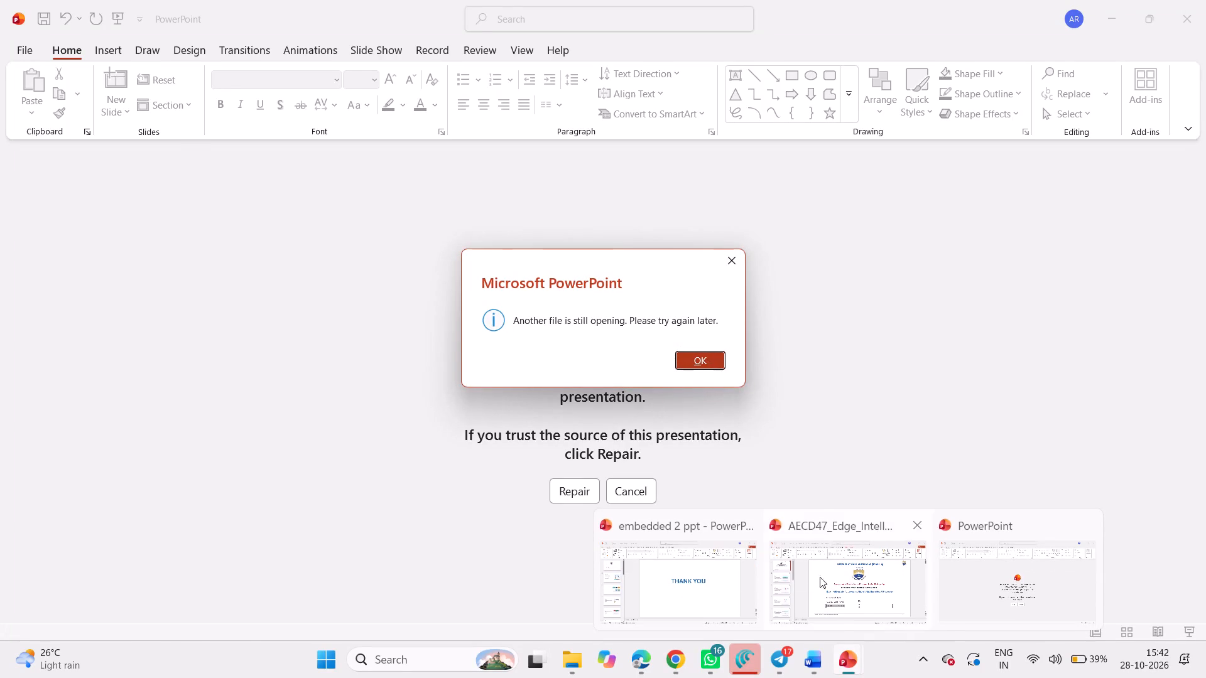
pyautogui.click(746, 529)
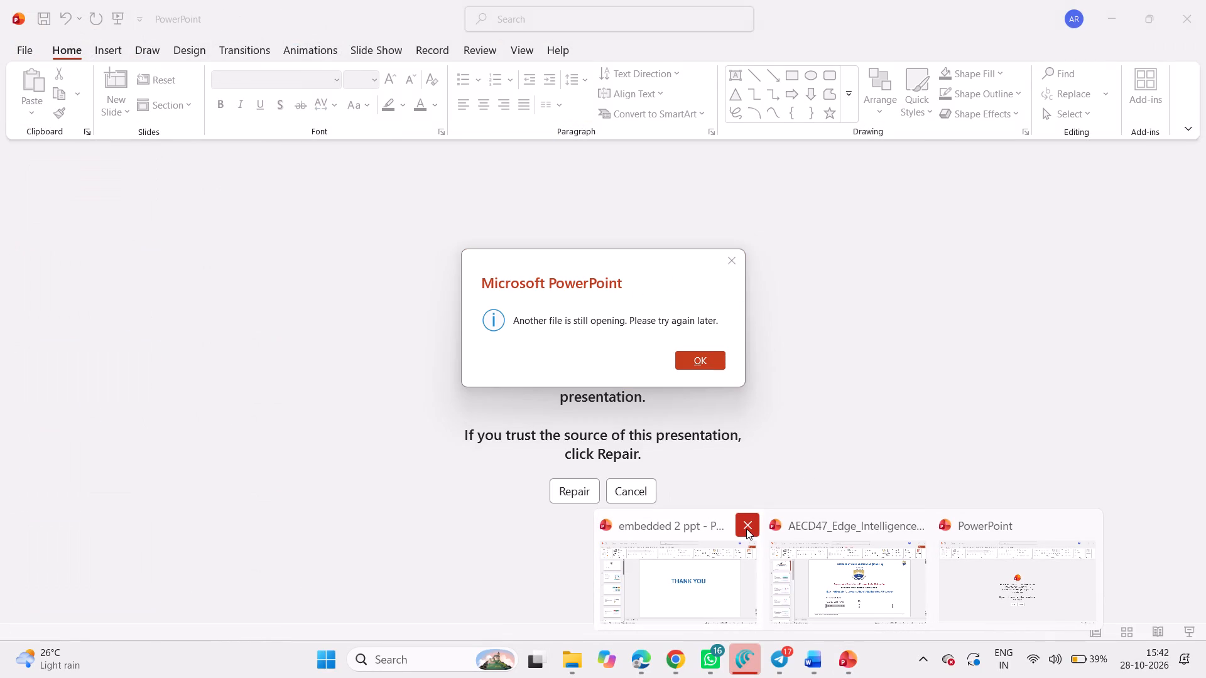
pyautogui.click(746, 529)
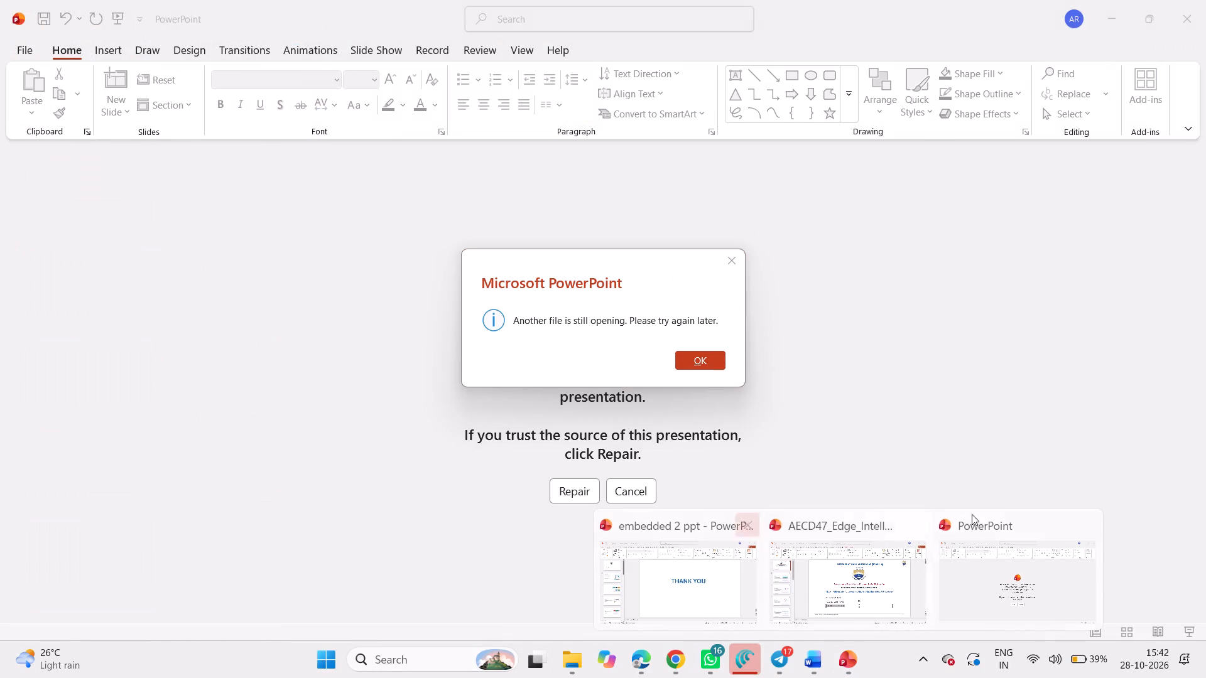
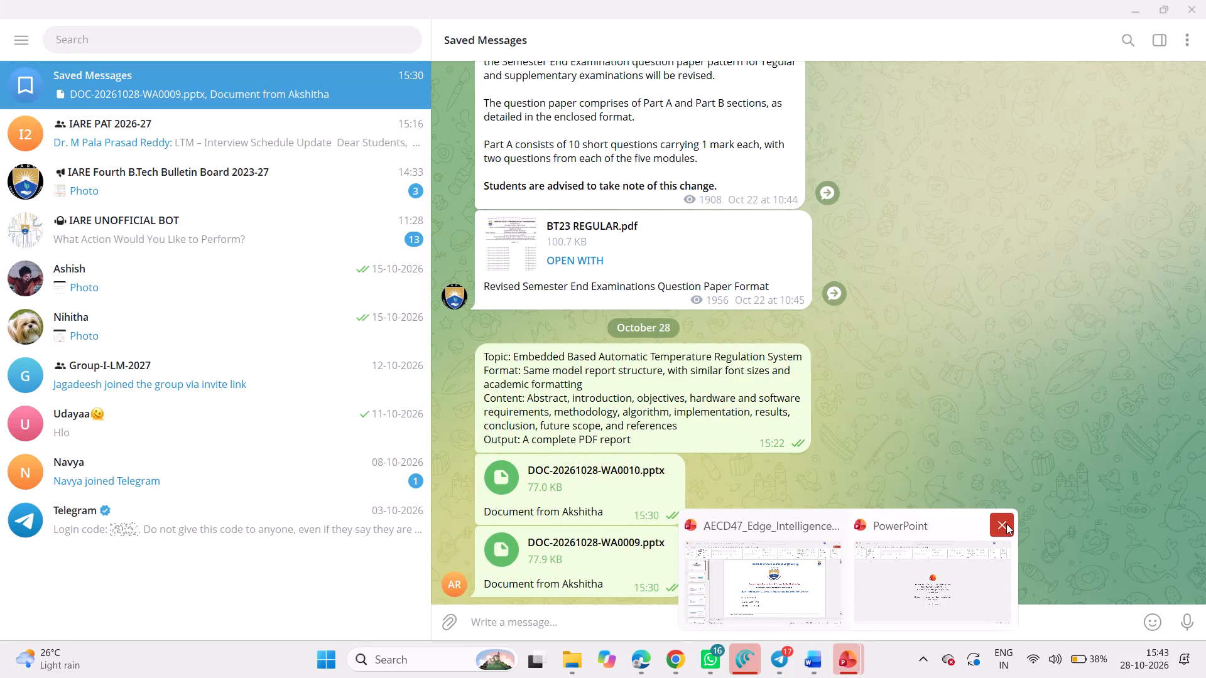
# Close the AECD47 Edge Intelligence for Autonomous Vehicles presentation.
pyautogui.click(829, 528)
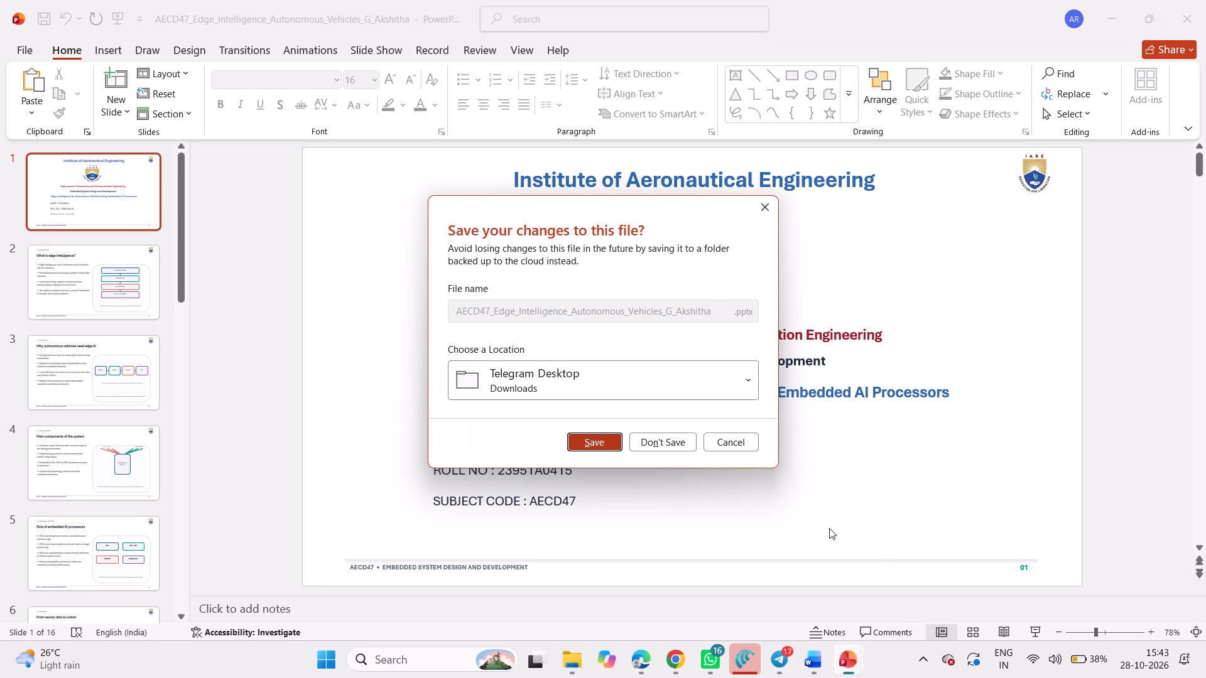
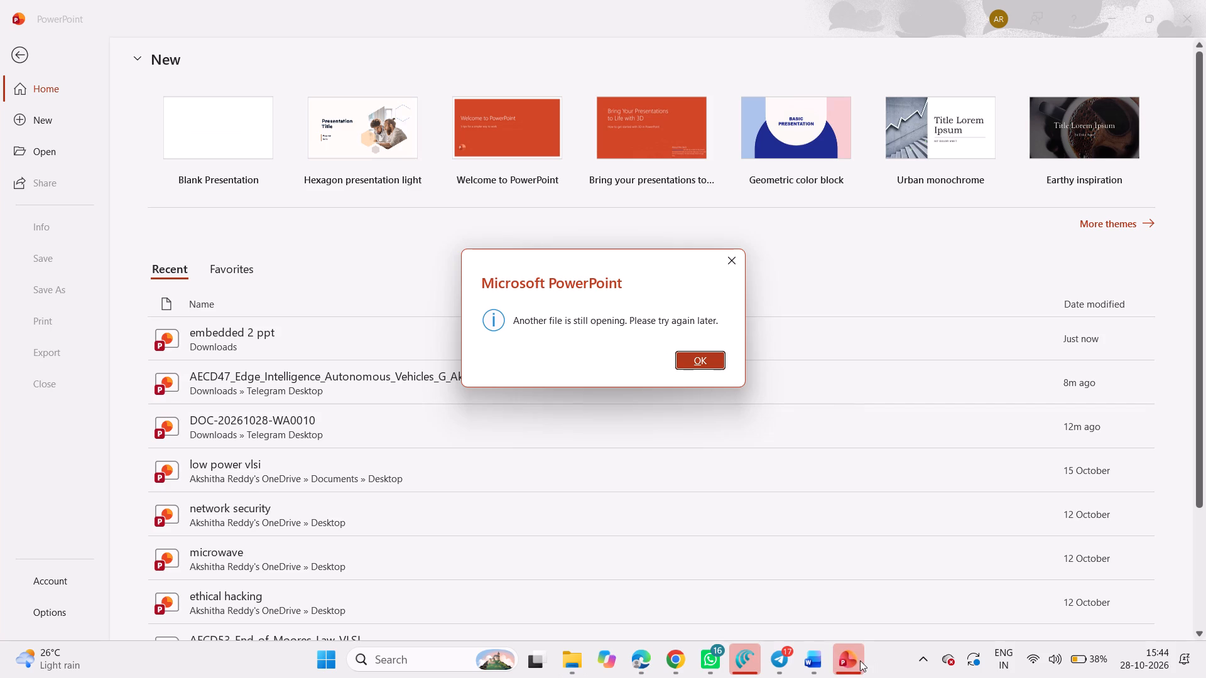
pyautogui.click(693, 358)
pyautogui.click(693, 358)
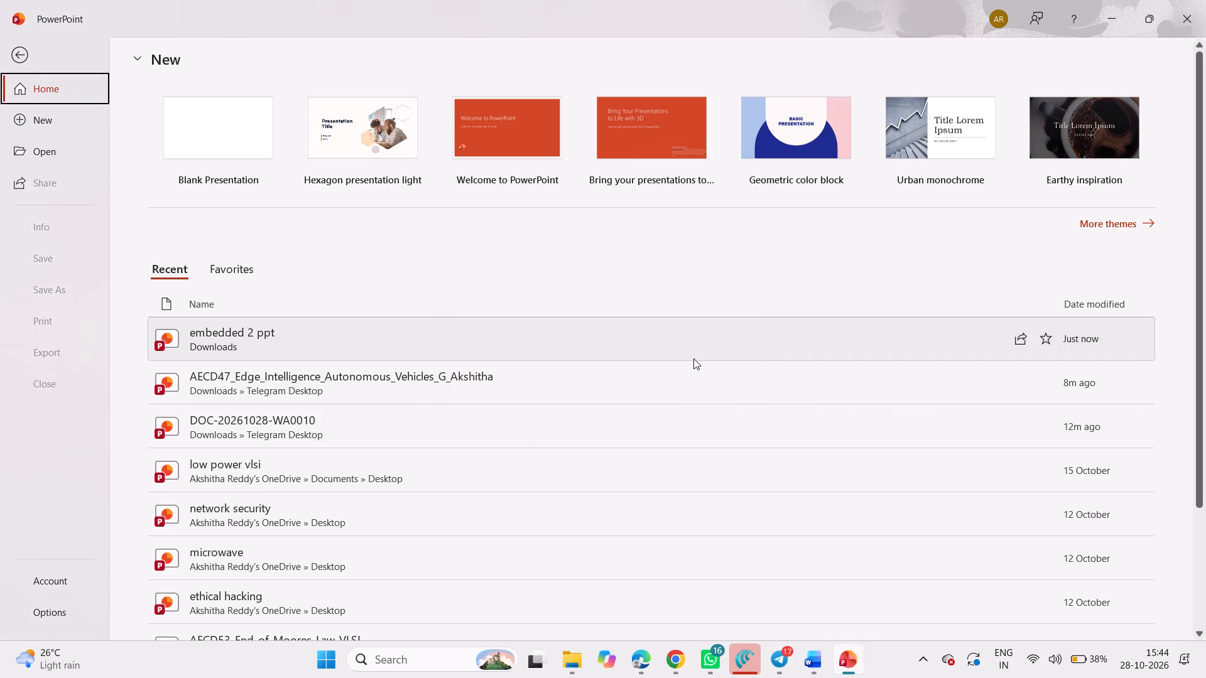
# Return to File Explorer and try again to open the ppt new presentation in Downloads\Telegram Desktop from the recent files.
pyautogui.click(845, 657)
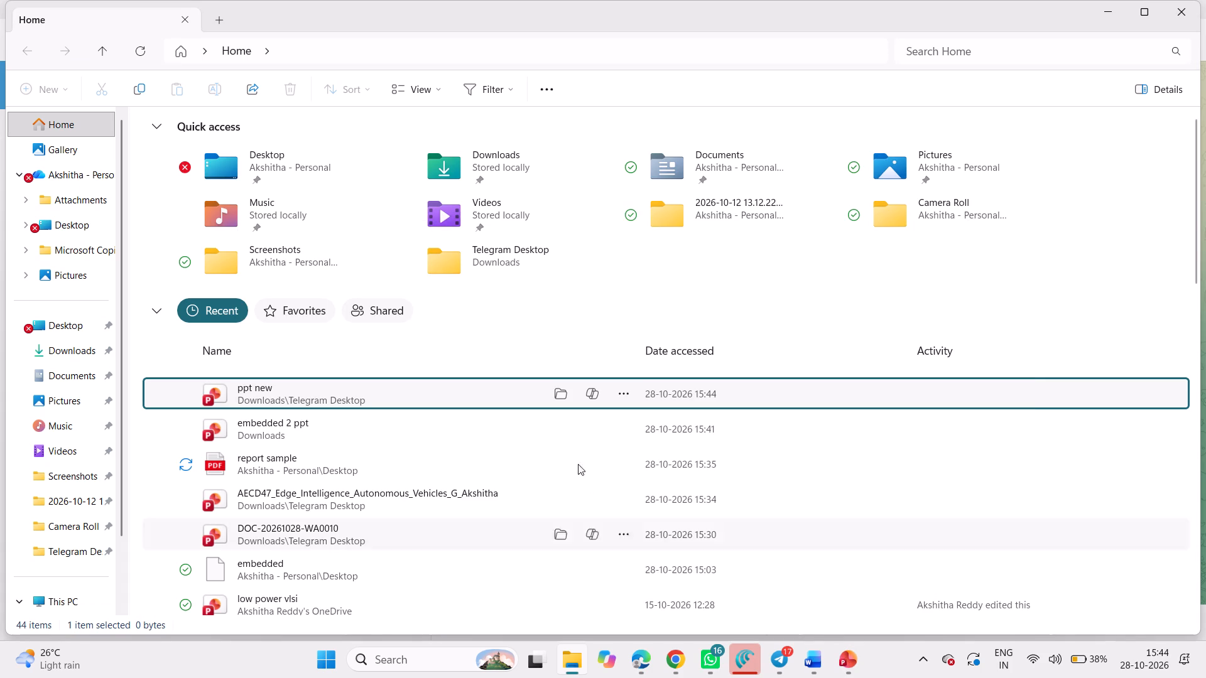
pyautogui.moveTo(445, 355); pyautogui.dragTo(446, 397)
pyautogui.doubleClick(446, 397)
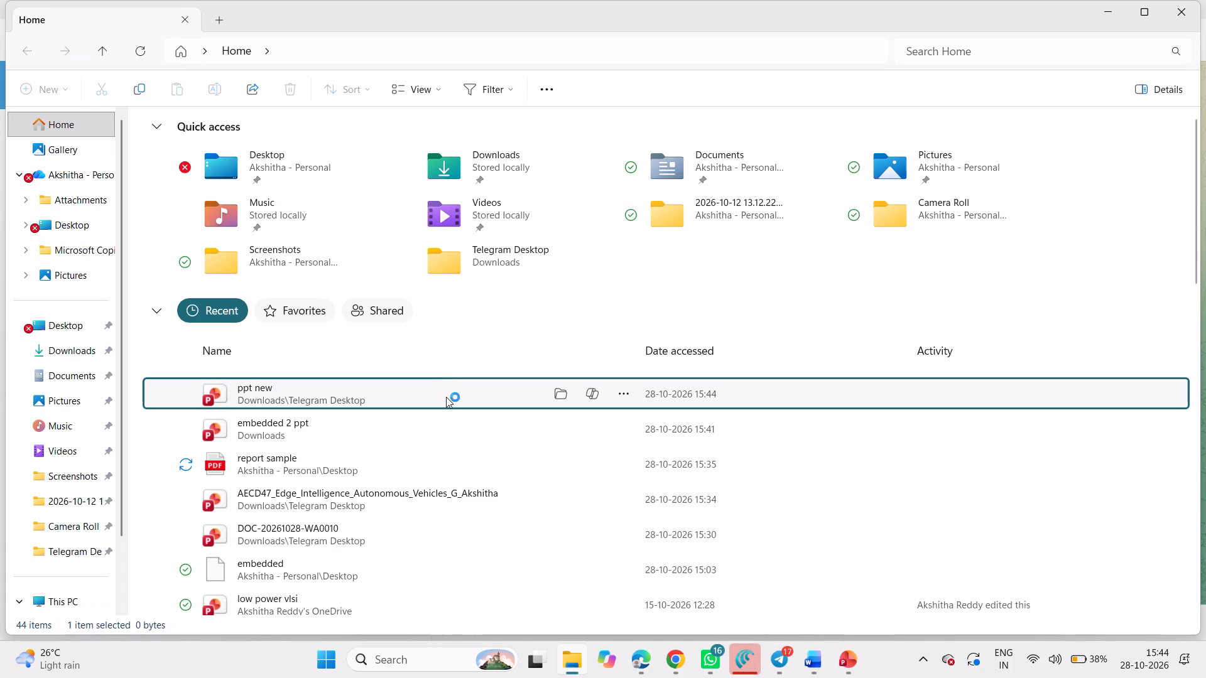
pyautogui.click(446, 397)
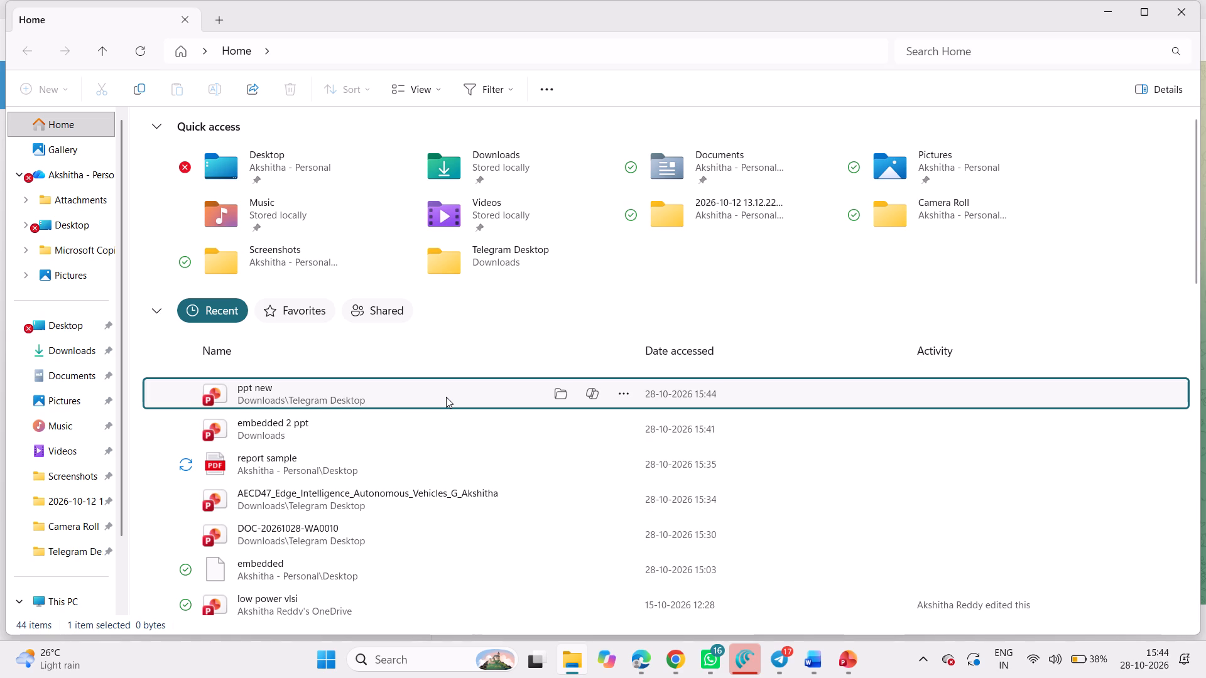
pyautogui.tripleClick(446, 397)
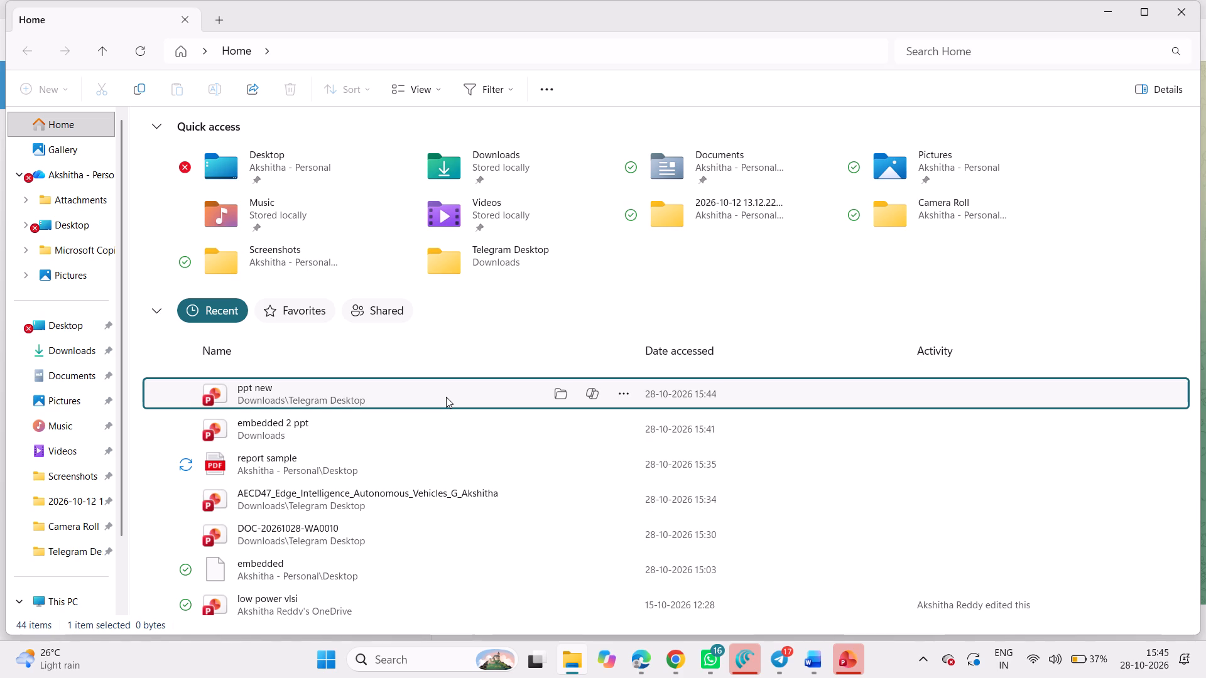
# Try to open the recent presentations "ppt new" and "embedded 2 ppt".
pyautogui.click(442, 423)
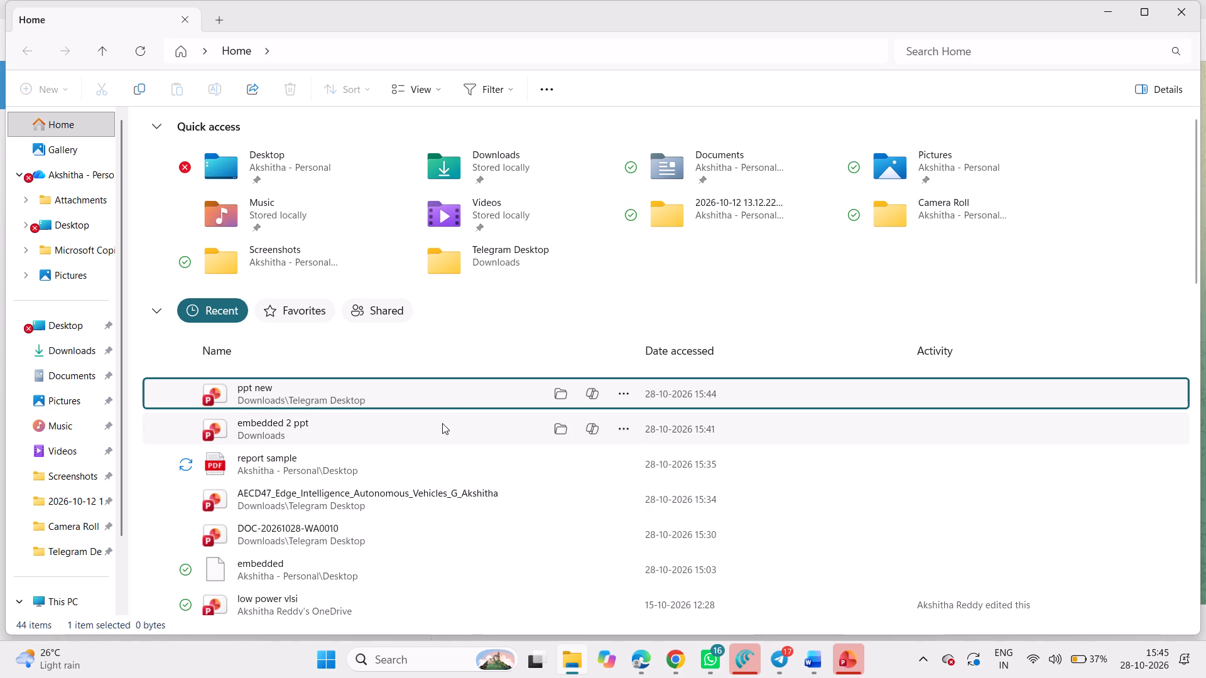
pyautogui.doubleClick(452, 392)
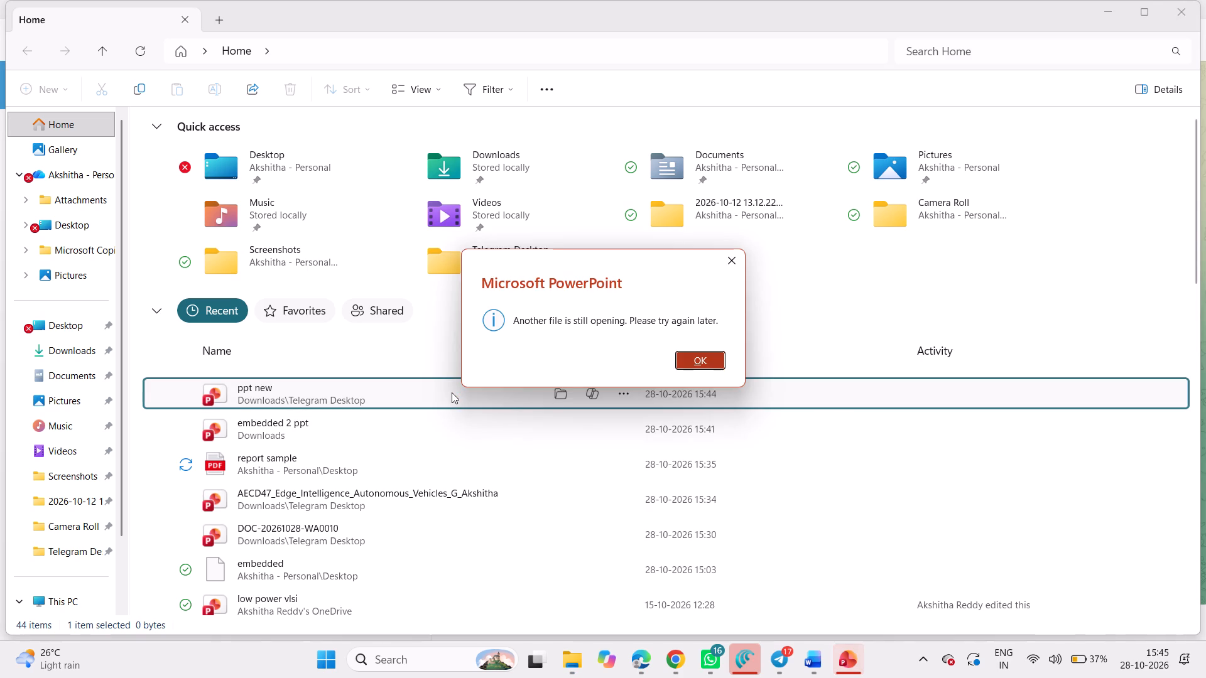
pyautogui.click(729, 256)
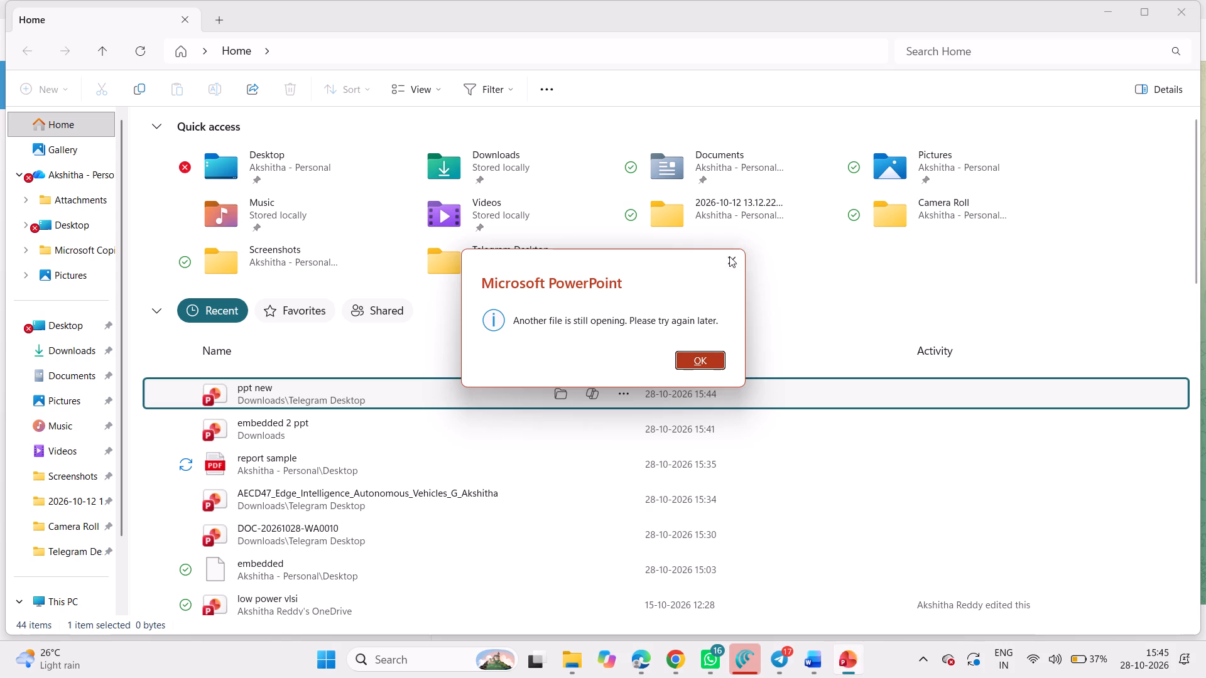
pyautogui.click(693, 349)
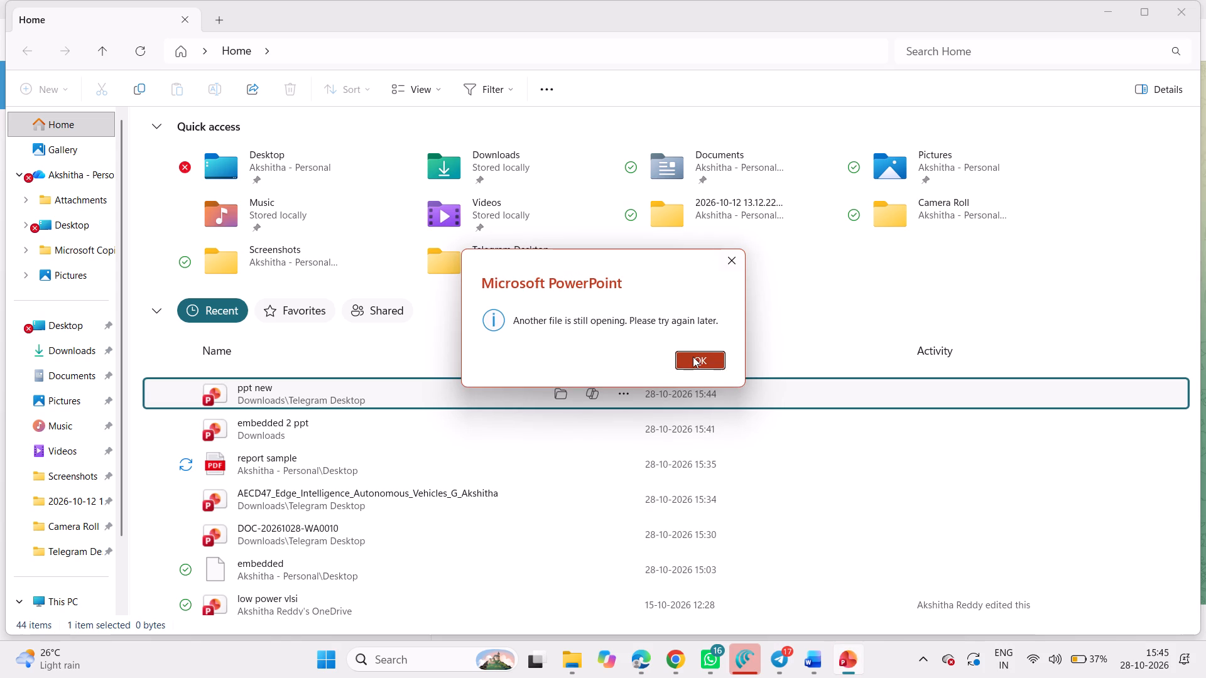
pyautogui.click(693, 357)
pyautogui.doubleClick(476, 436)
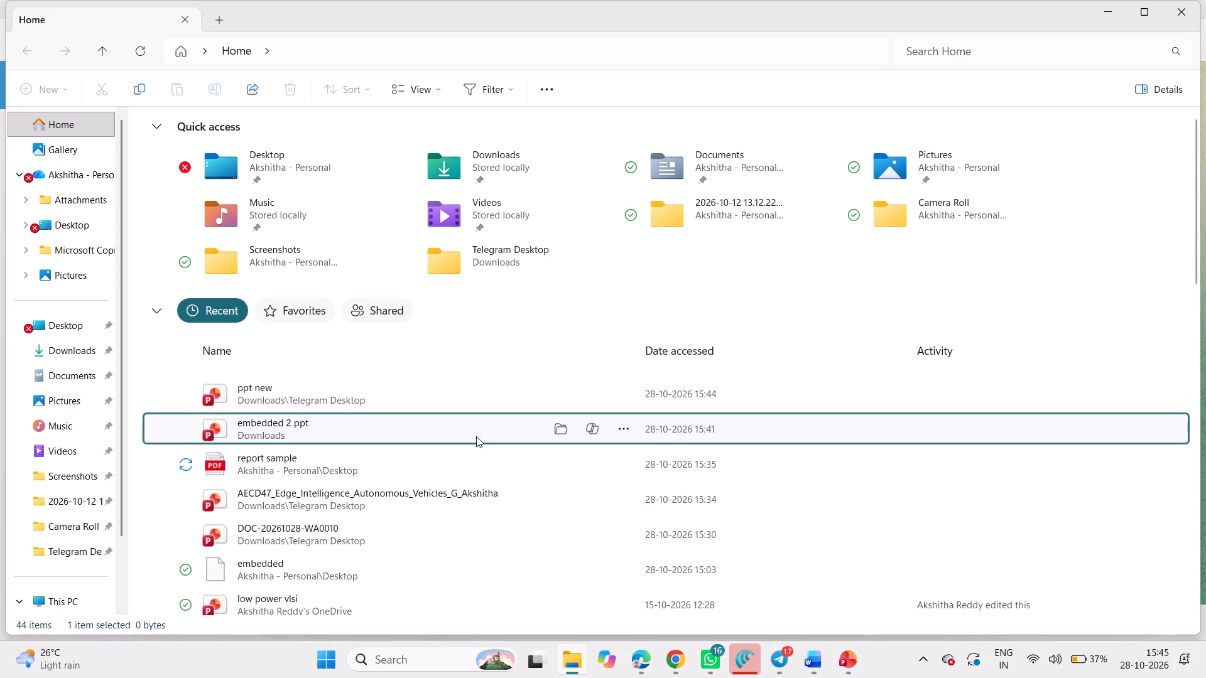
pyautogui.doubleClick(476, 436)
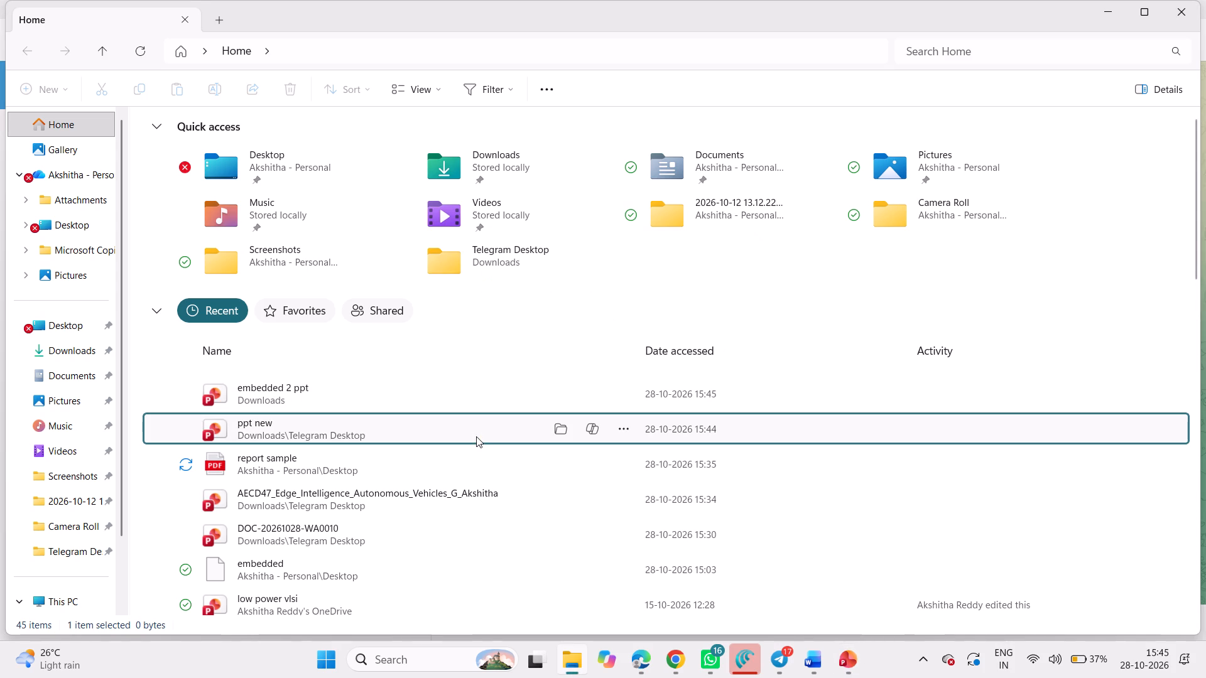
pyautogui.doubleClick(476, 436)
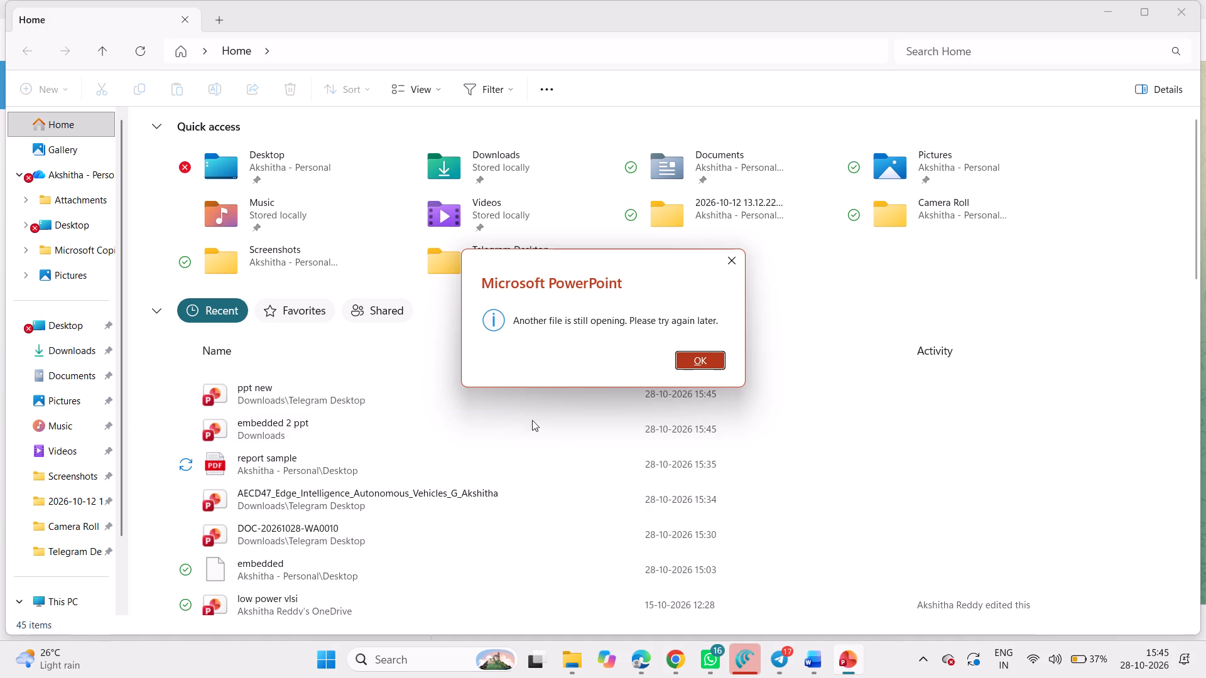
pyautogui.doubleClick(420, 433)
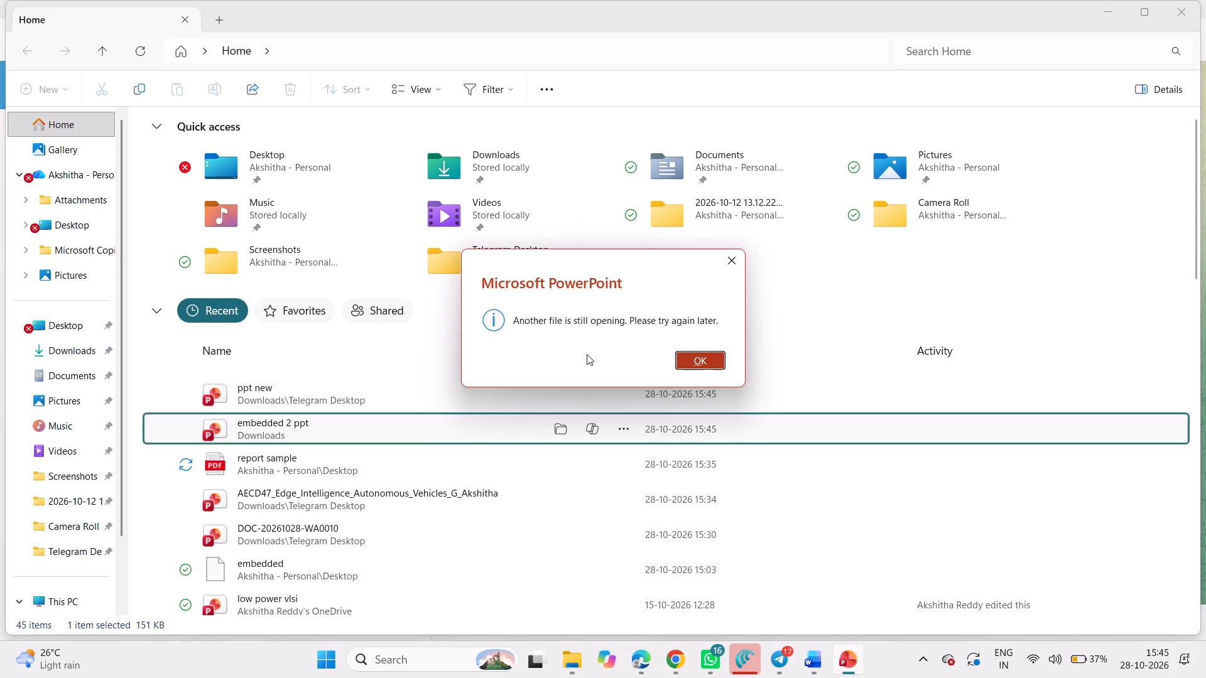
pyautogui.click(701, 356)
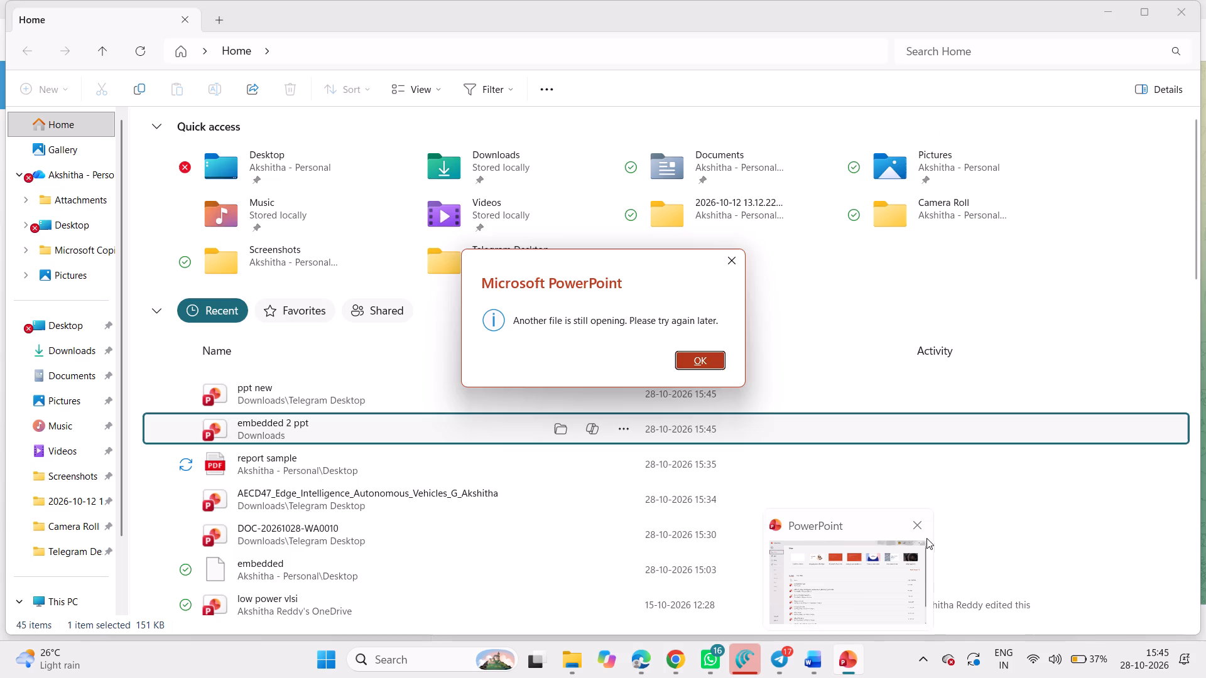
# Switch to PowerPoint and repair the presentation DOC-20261028-WA0009.
pyautogui.click(916, 527)
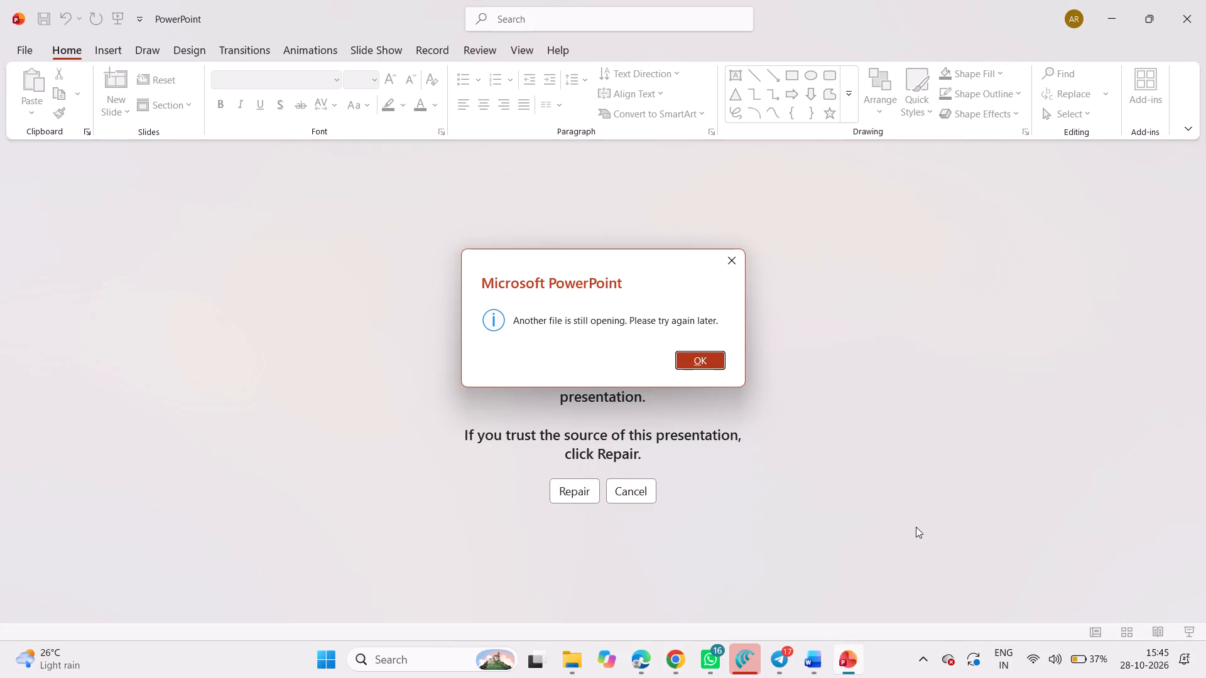
pyautogui.click(1184, 21)
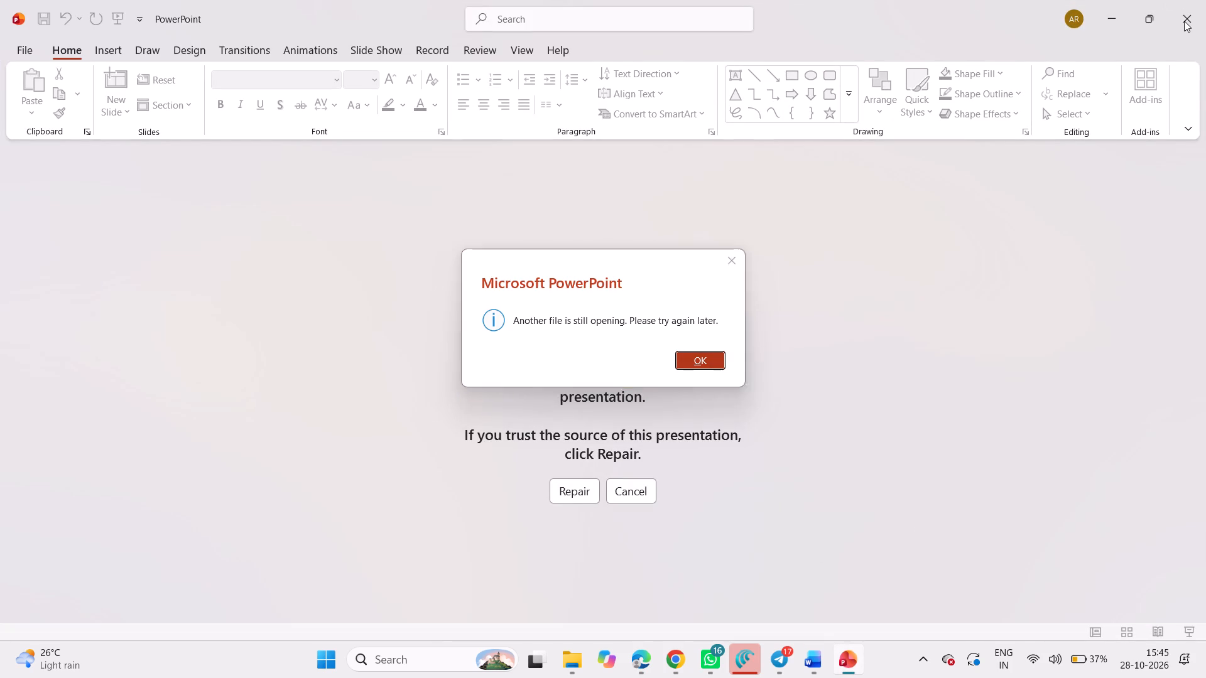
pyautogui.click(715, 355)
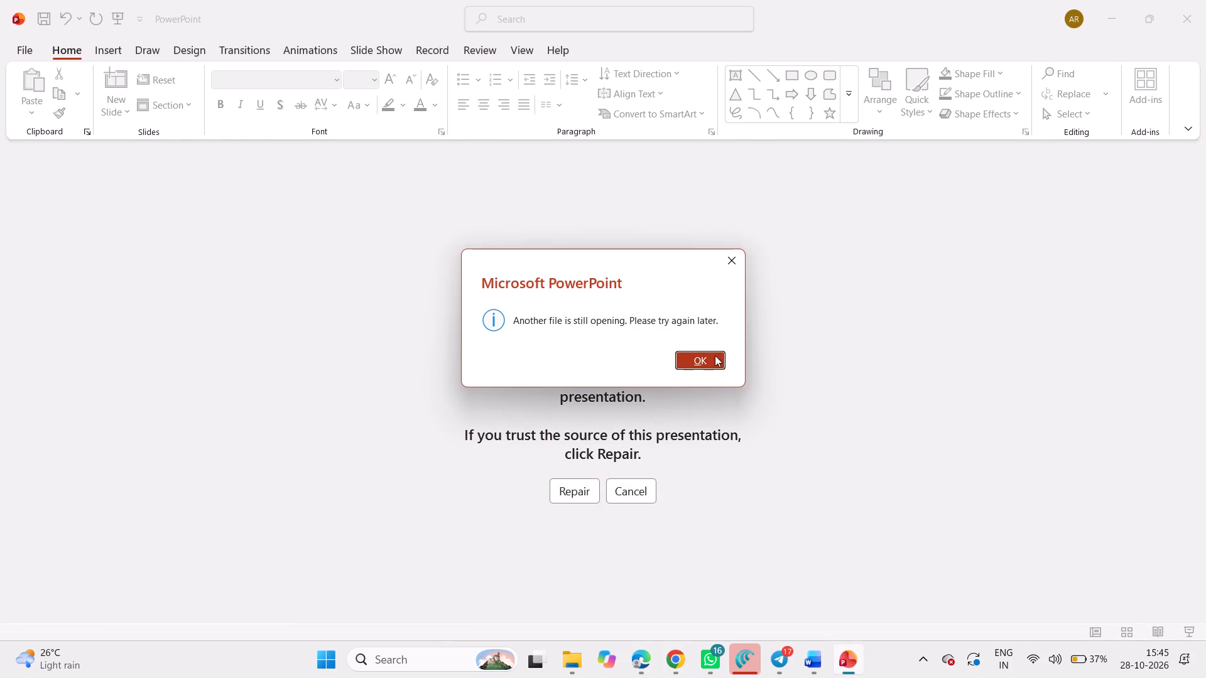
pyautogui.click(698, 363)
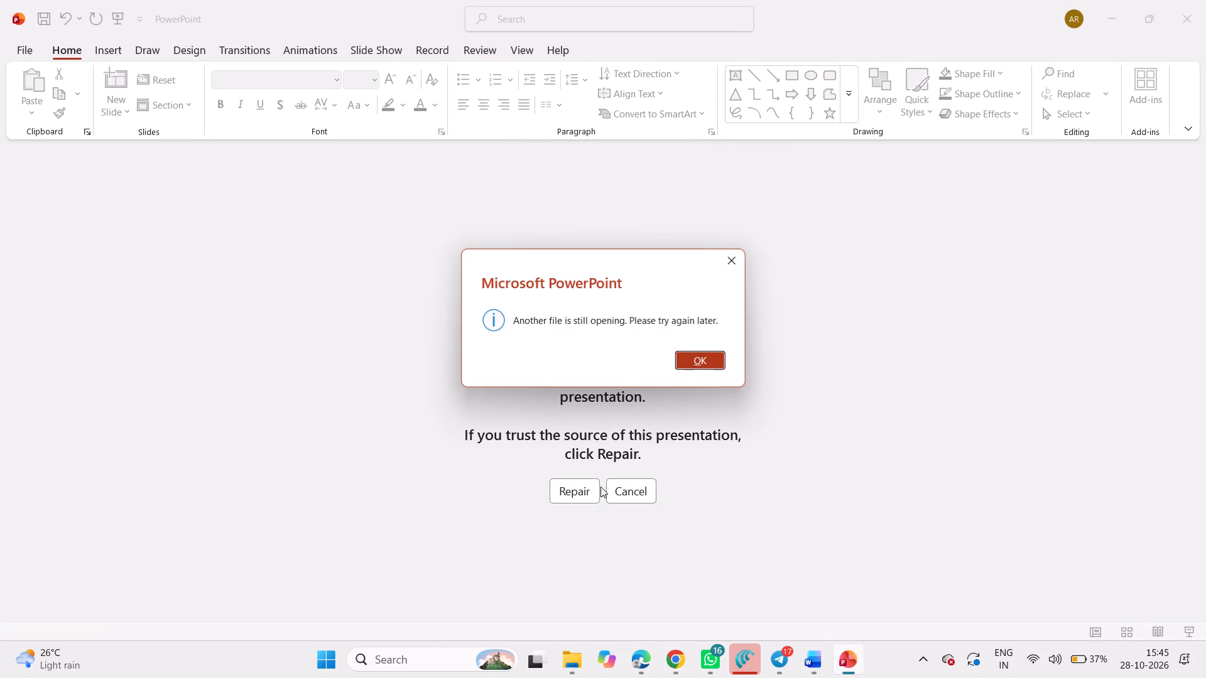
pyautogui.click(574, 495)
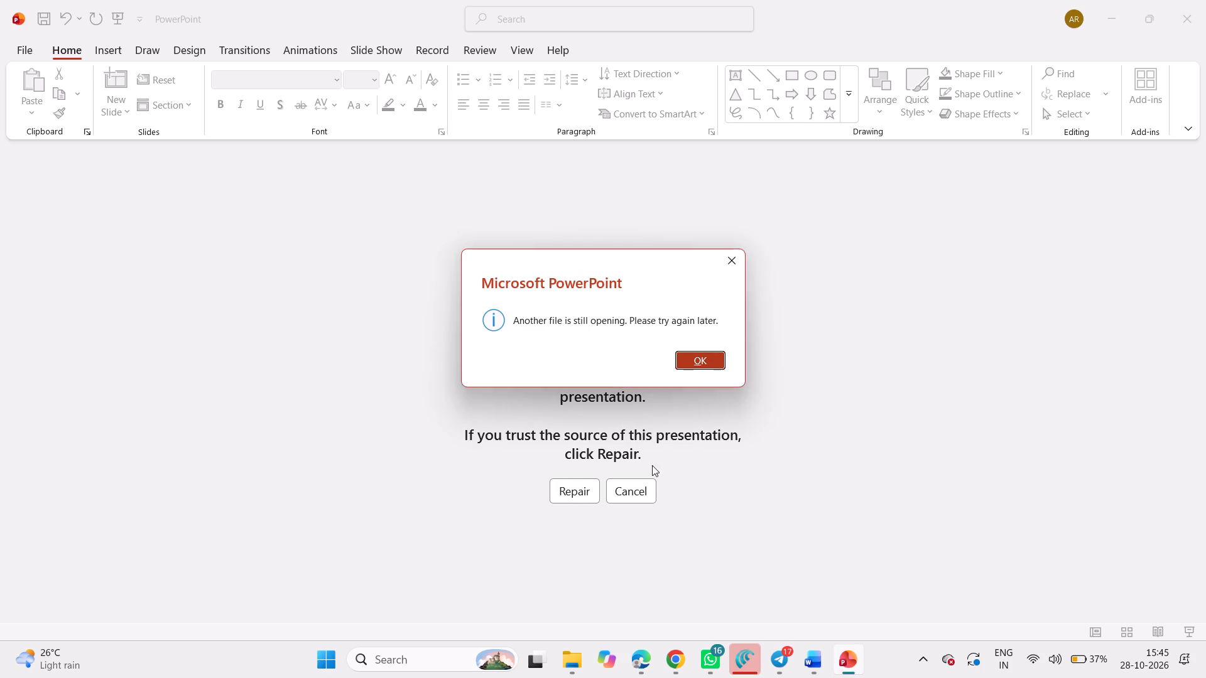
pyautogui.click(733, 254)
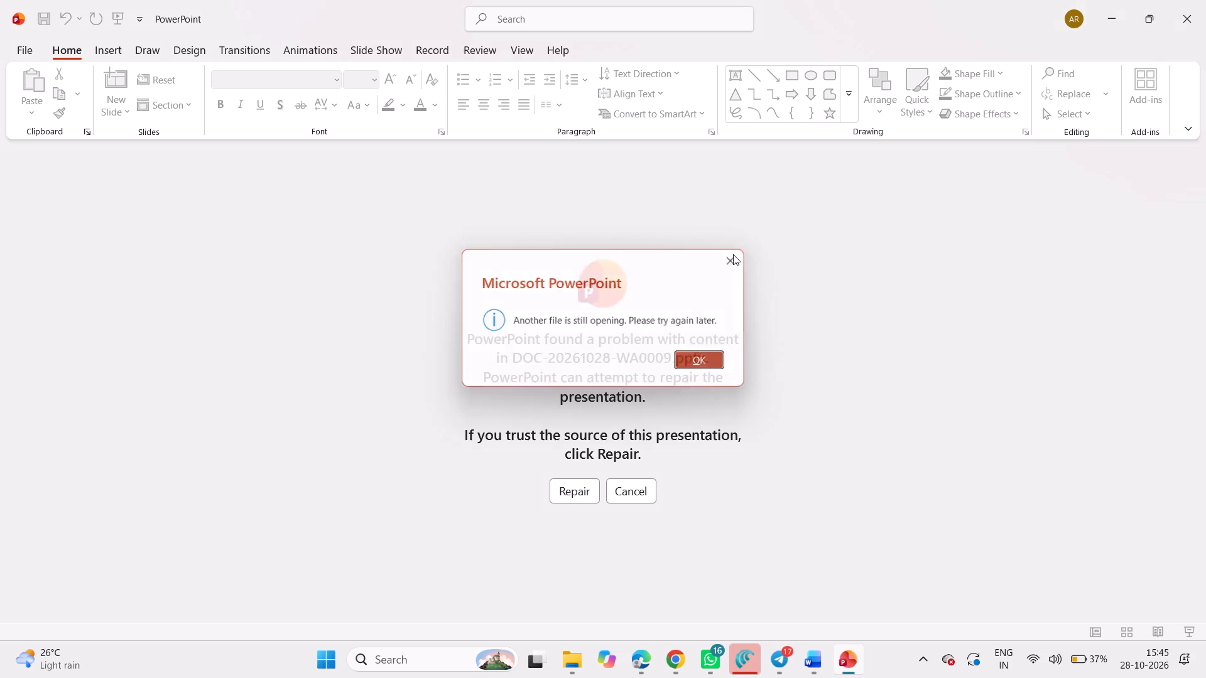
pyautogui.click(592, 491)
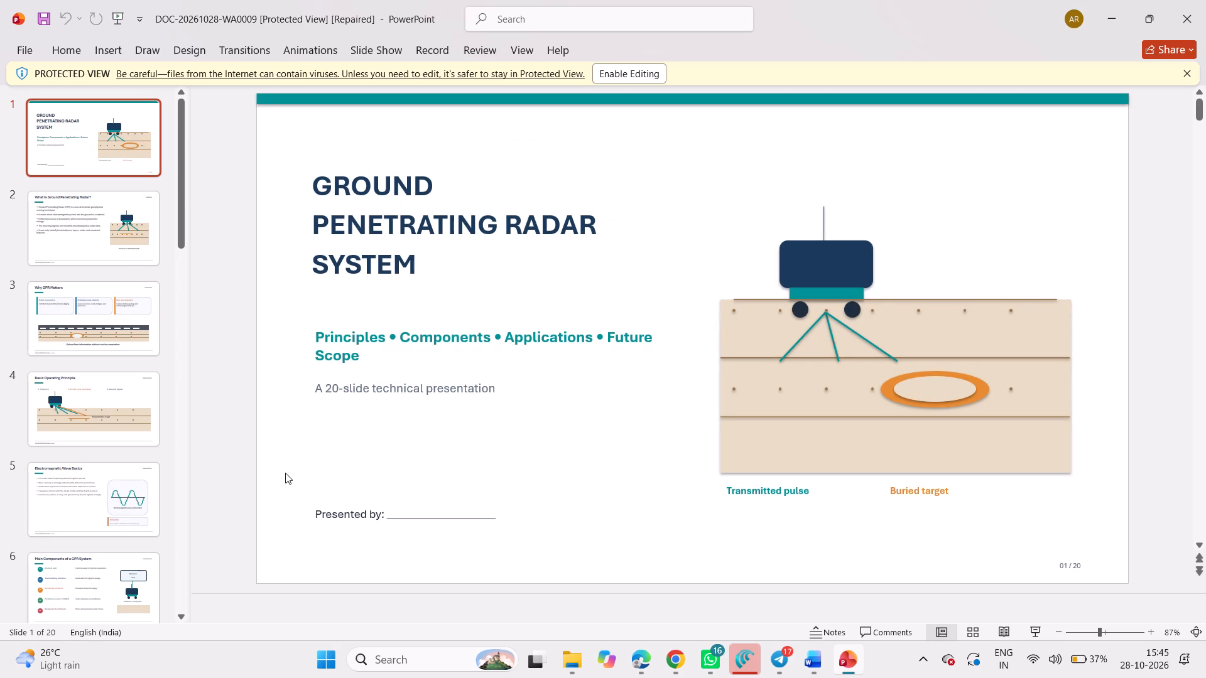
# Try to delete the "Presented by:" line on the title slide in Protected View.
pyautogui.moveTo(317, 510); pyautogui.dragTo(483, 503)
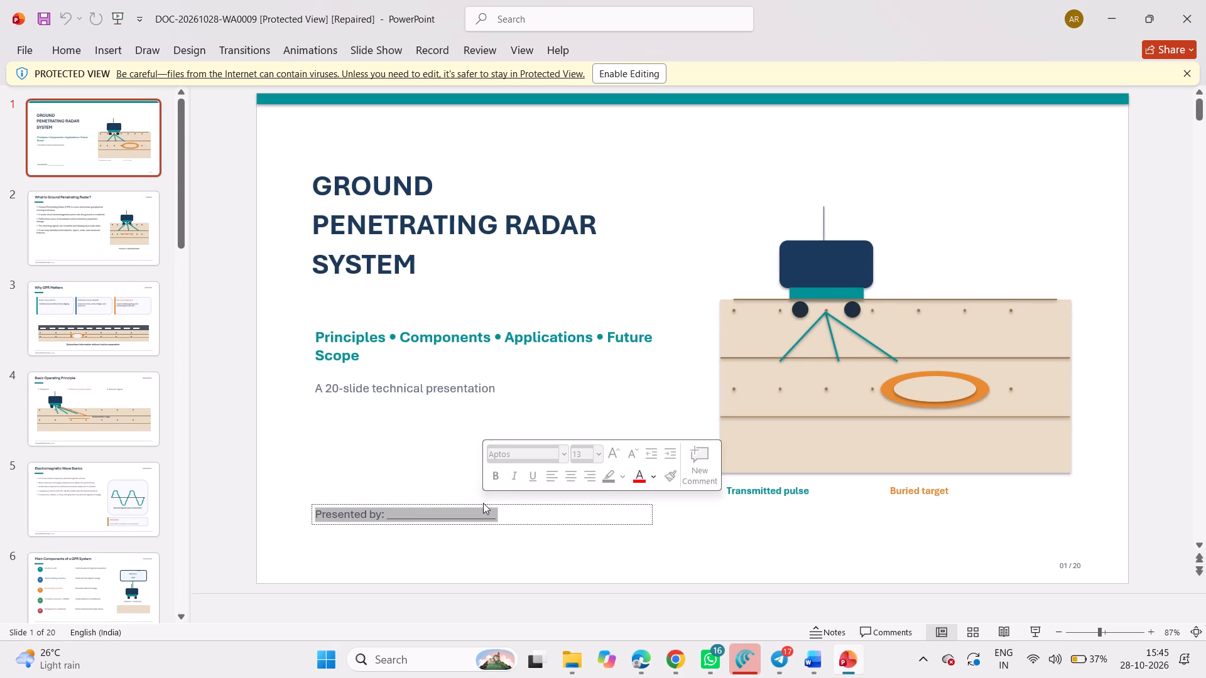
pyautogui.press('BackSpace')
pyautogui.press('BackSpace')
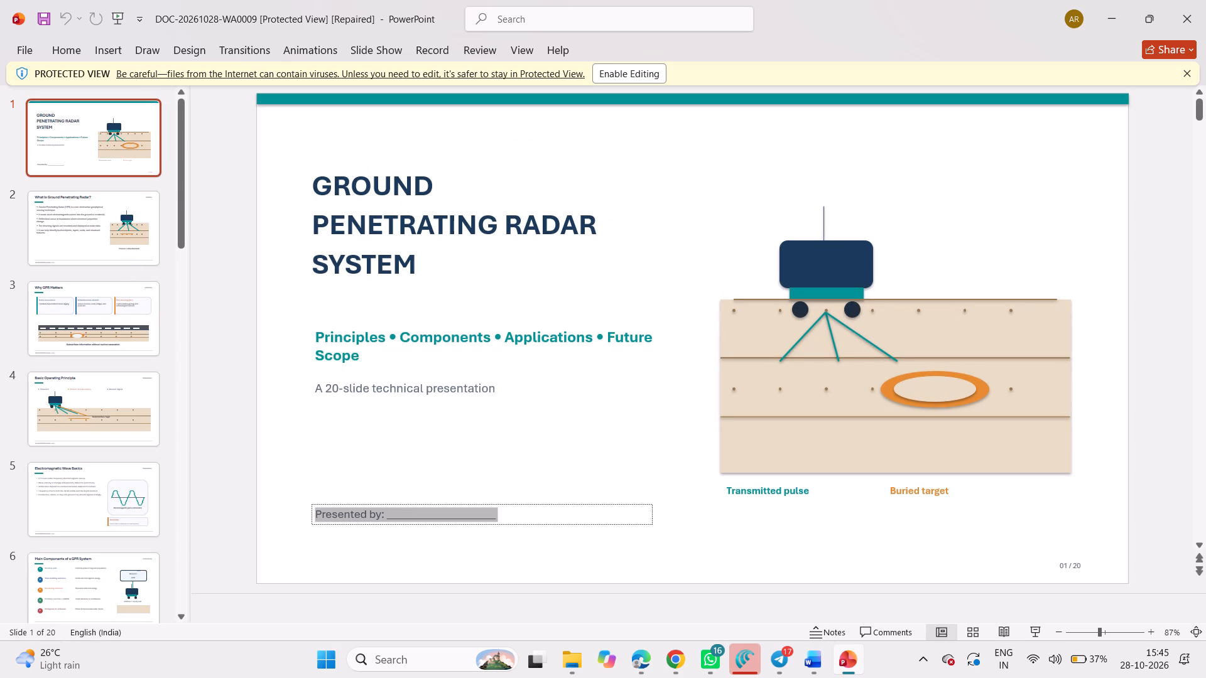
# Enable editing of the repaired presentation and dismiss the notice.
pyautogui.click(636, 74)
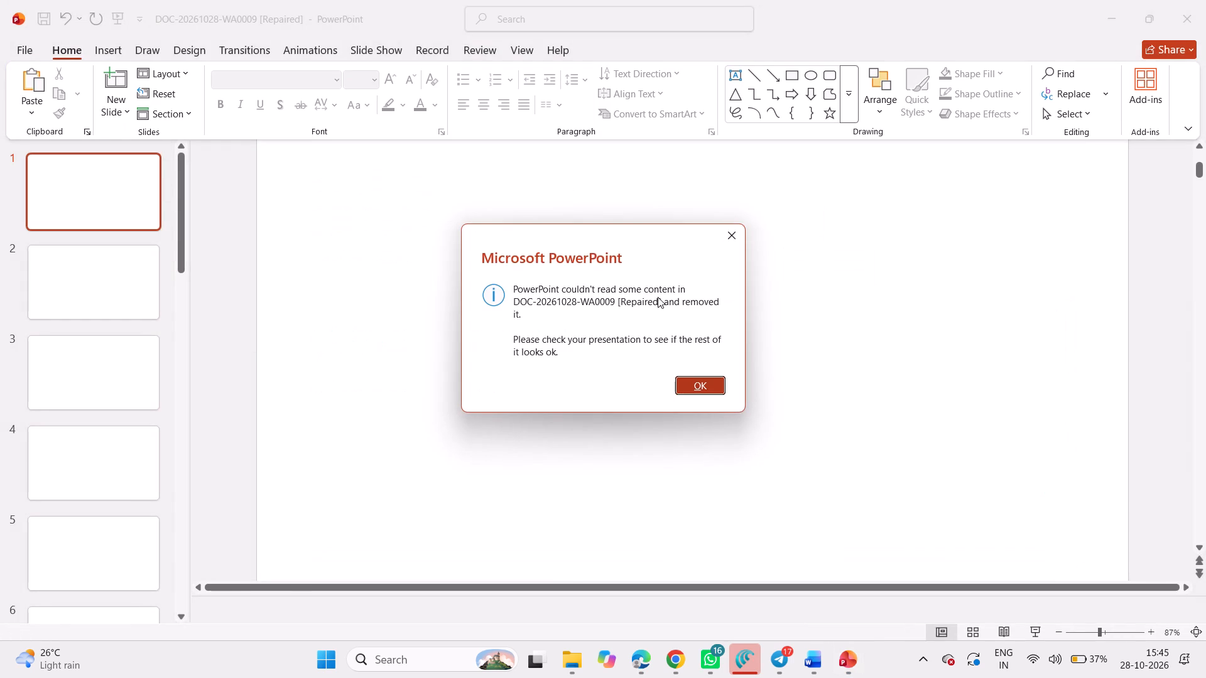
pyautogui.click(729, 240)
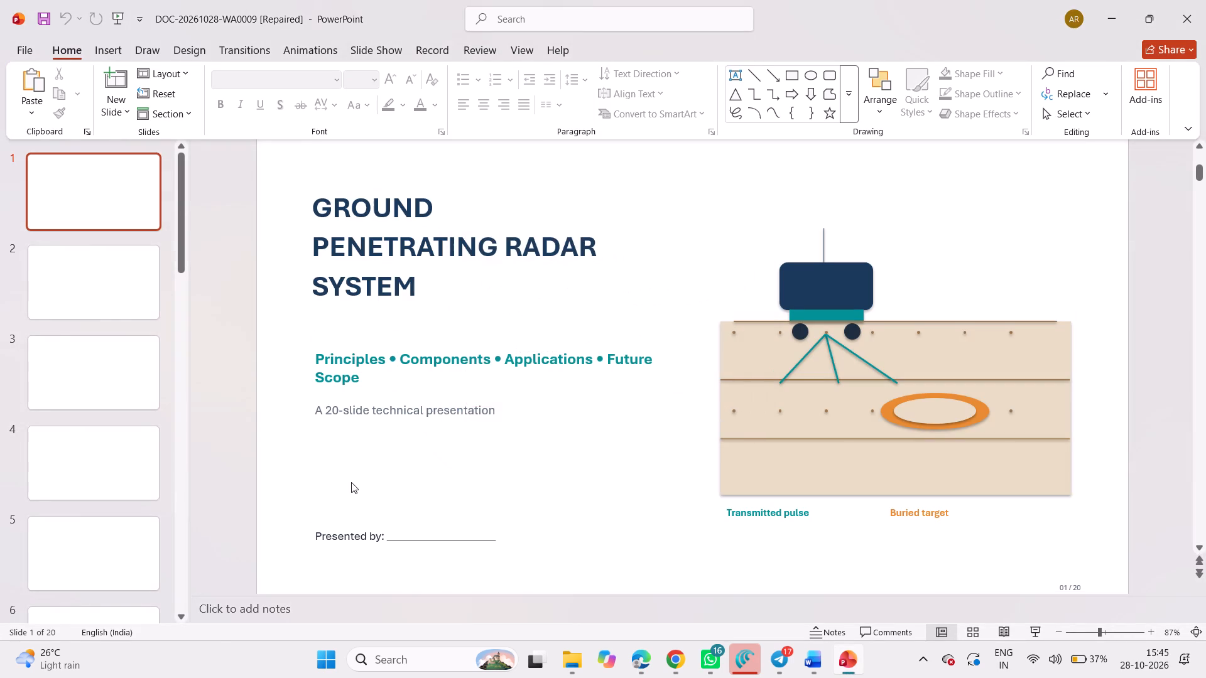
# Delete the "Presented by:" text with its blank line from the title slide.
pyautogui.click(309, 526)
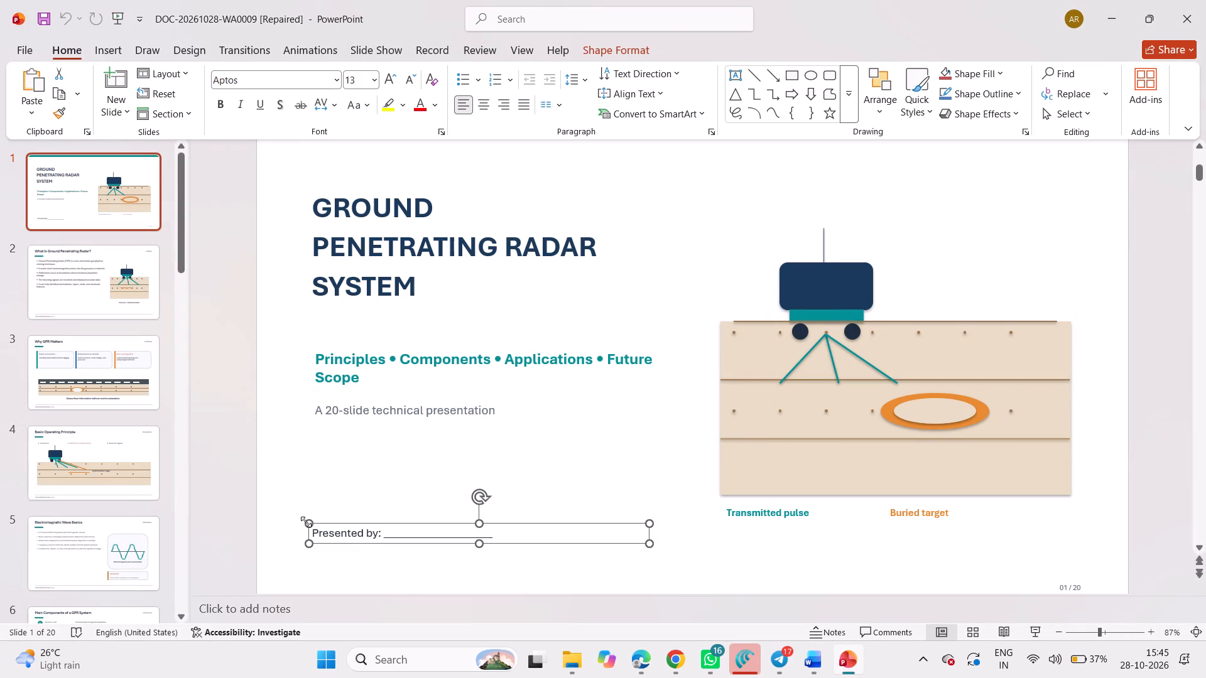
pyautogui.moveTo(313, 532); pyautogui.dragTo(456, 514)
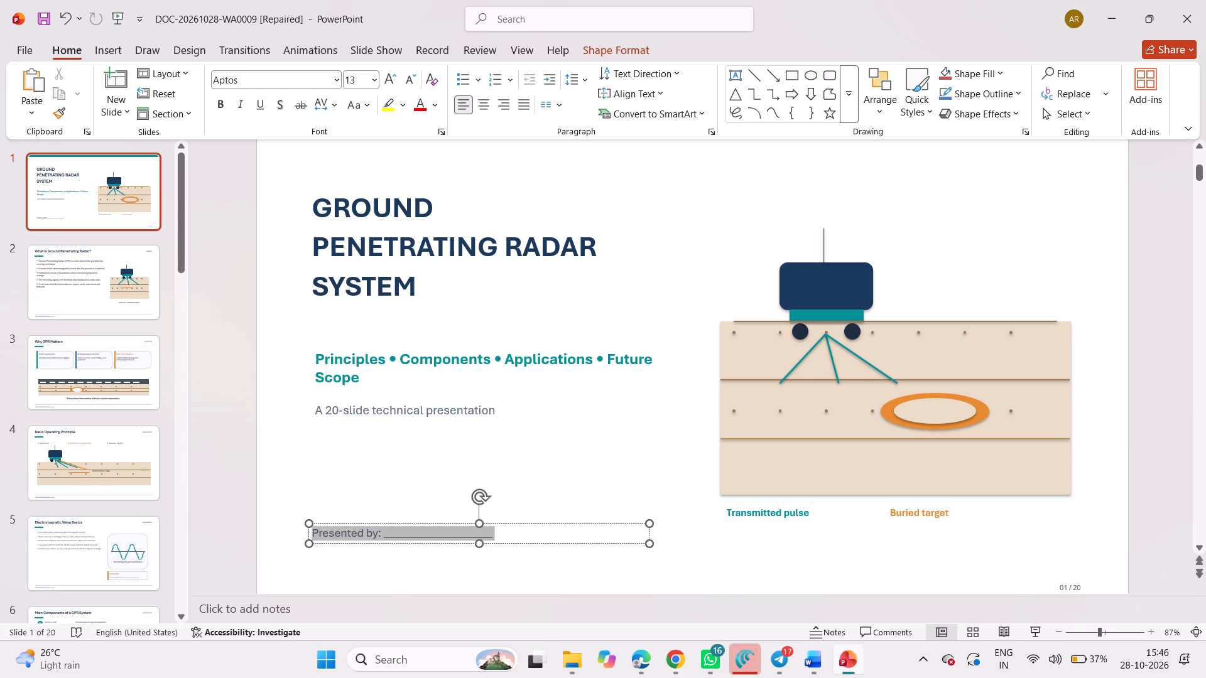
pyautogui.moveTo(456, 514); pyautogui.dragTo(499, 525)
pyautogui.press('BackSpace')
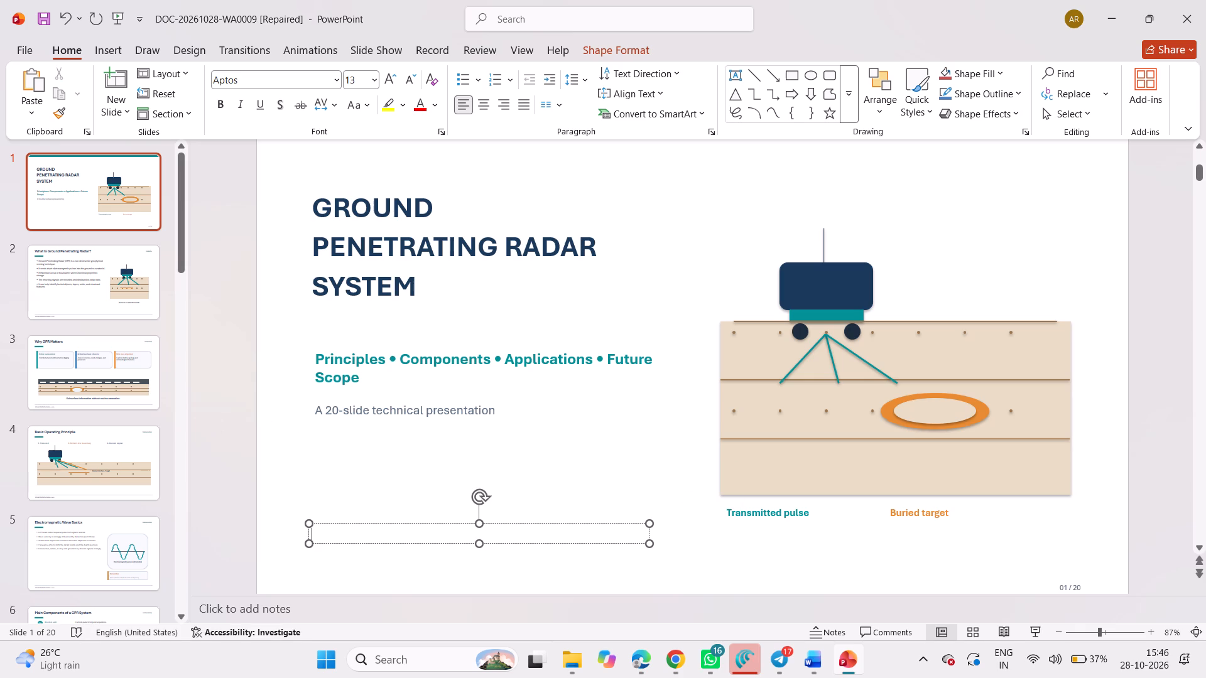
# Delete the text "A 20-slide technical presentation" from the title slide.
pyautogui.moveTo(318, 407); pyautogui.dragTo(494, 408)
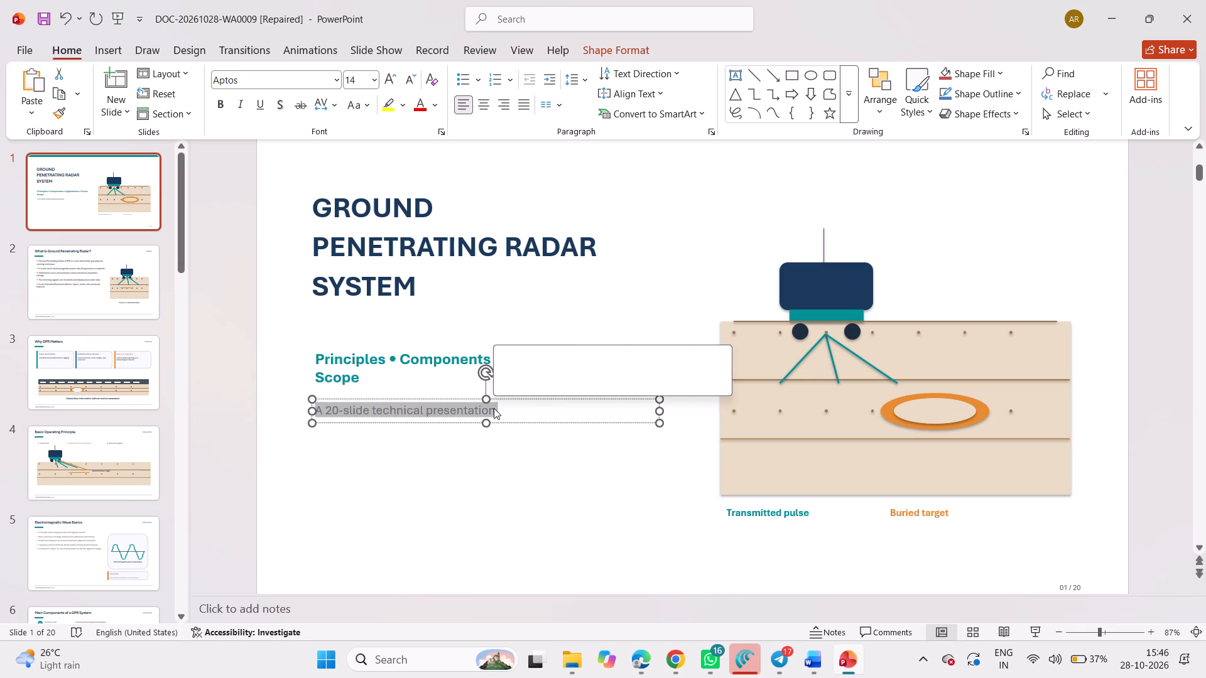
pyautogui.press('BackSpace')
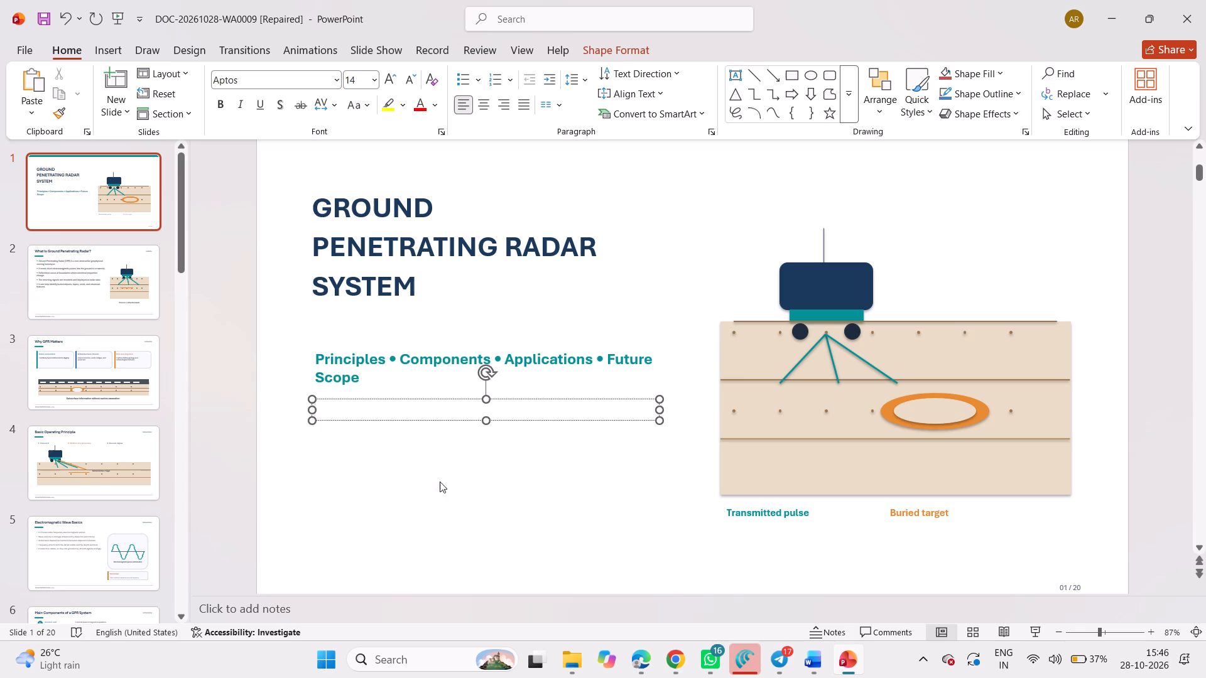
# Move the emptied presenter text box to the bottom centre of the title slide and deselect it.
pyautogui.moveTo(450, 520); pyautogui.dragTo(606, 562)
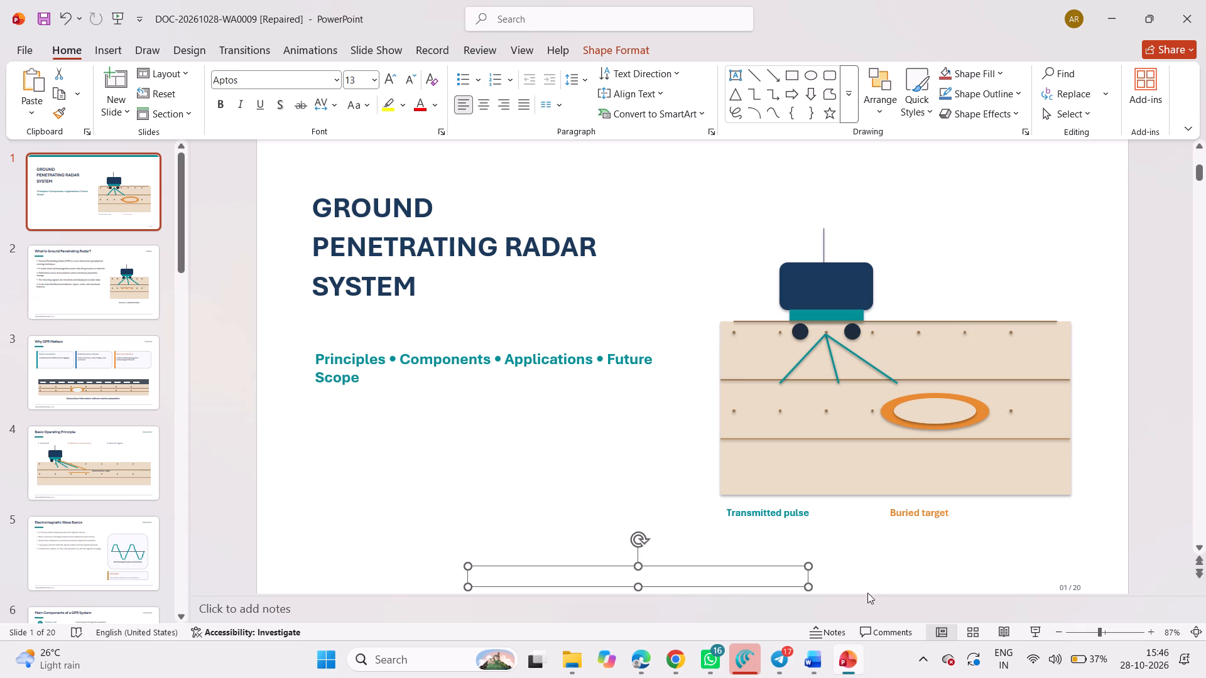
pyautogui.click(1168, 482)
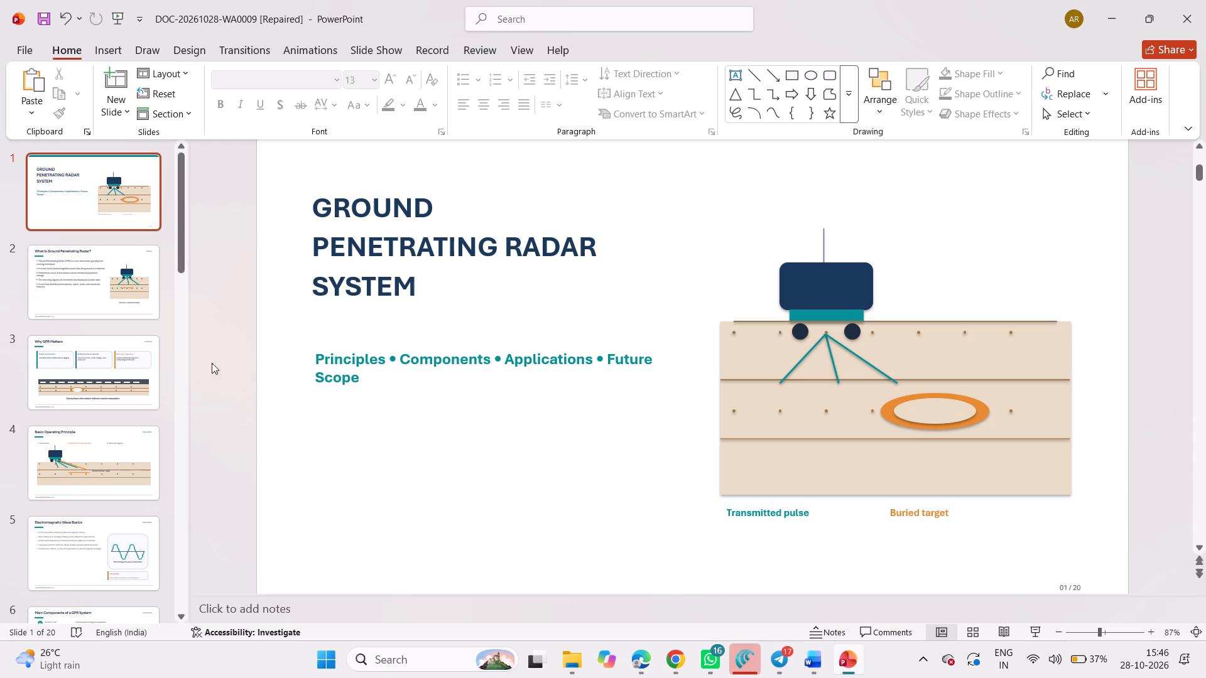
# Review the presentation's content from slide 2, What Is Ground Penetrating Radar?, through slide 20, Conclusion & References.
pyautogui.click(91, 301)
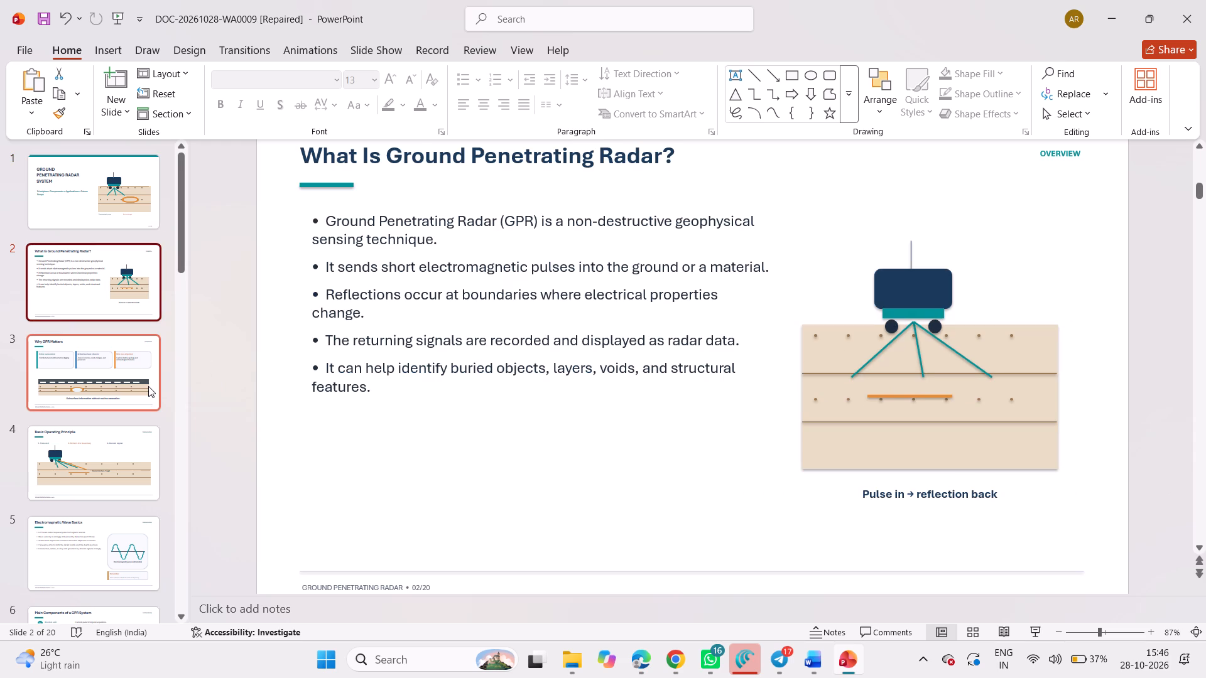
pyautogui.click(100, 379)
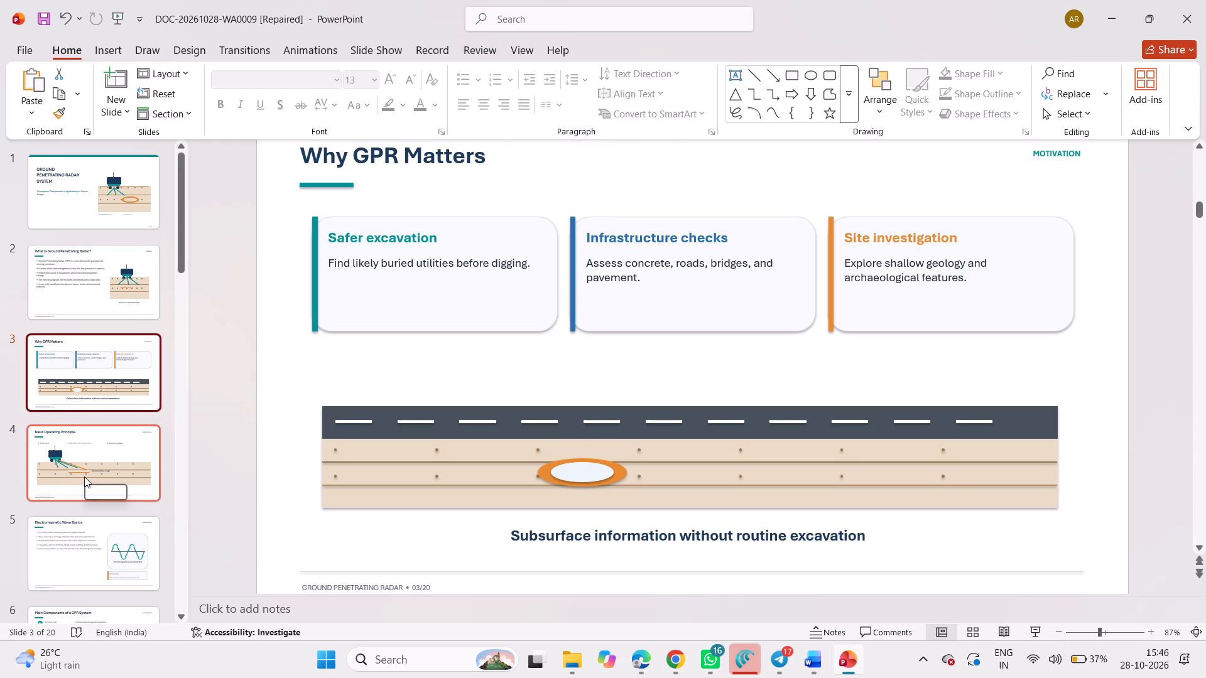
pyautogui.click(84, 476)
pyautogui.click(77, 560)
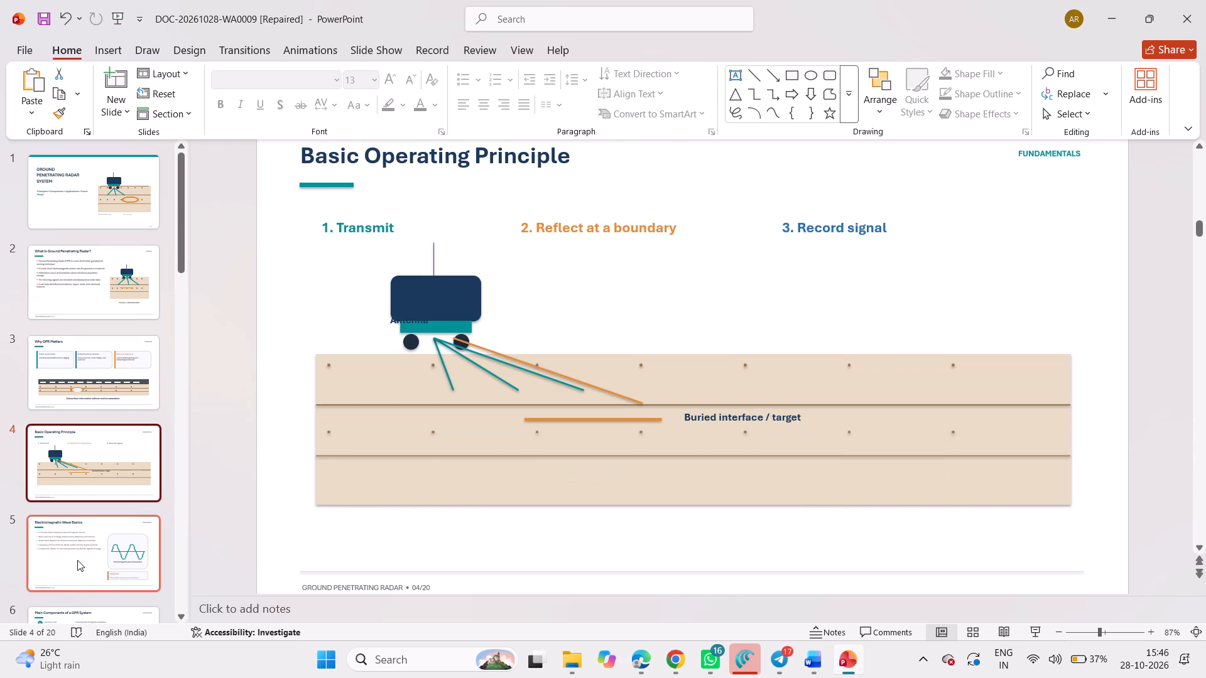
pyautogui.scroll(-1, 77, 560)
pyautogui.click(86, 537)
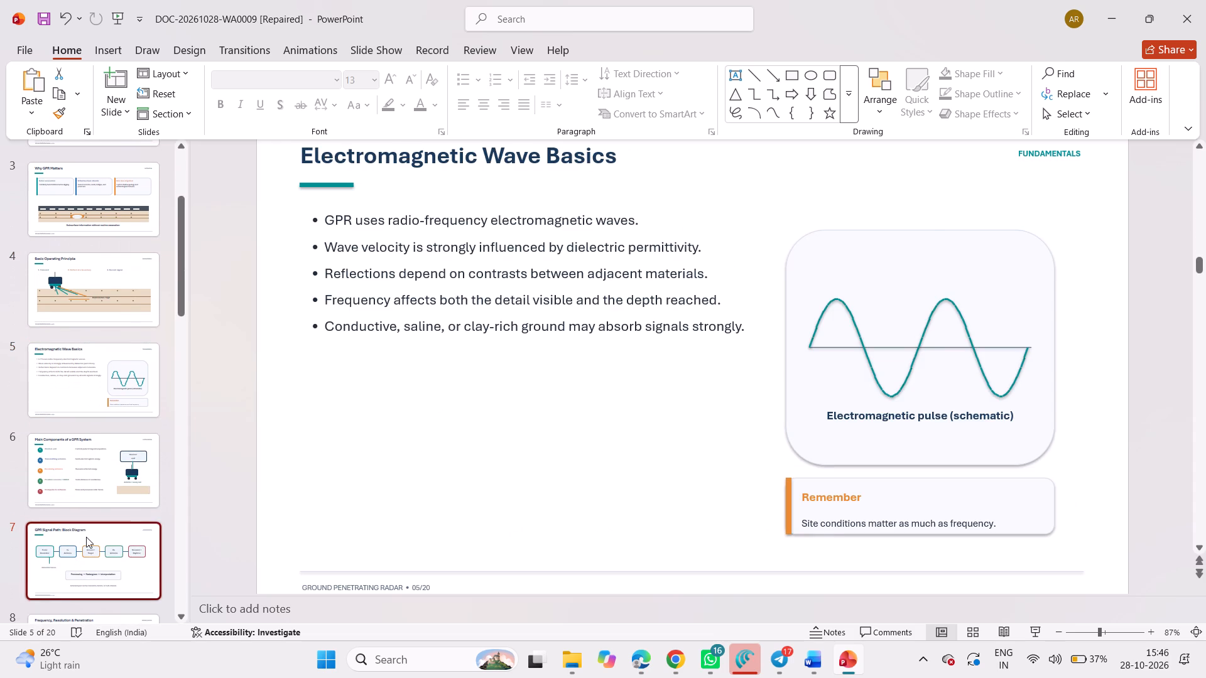
pyautogui.scroll(-20, 86, 537)
pyautogui.scroll(-20, 86, 537)
pyautogui.scroll(-2, 86, 537)
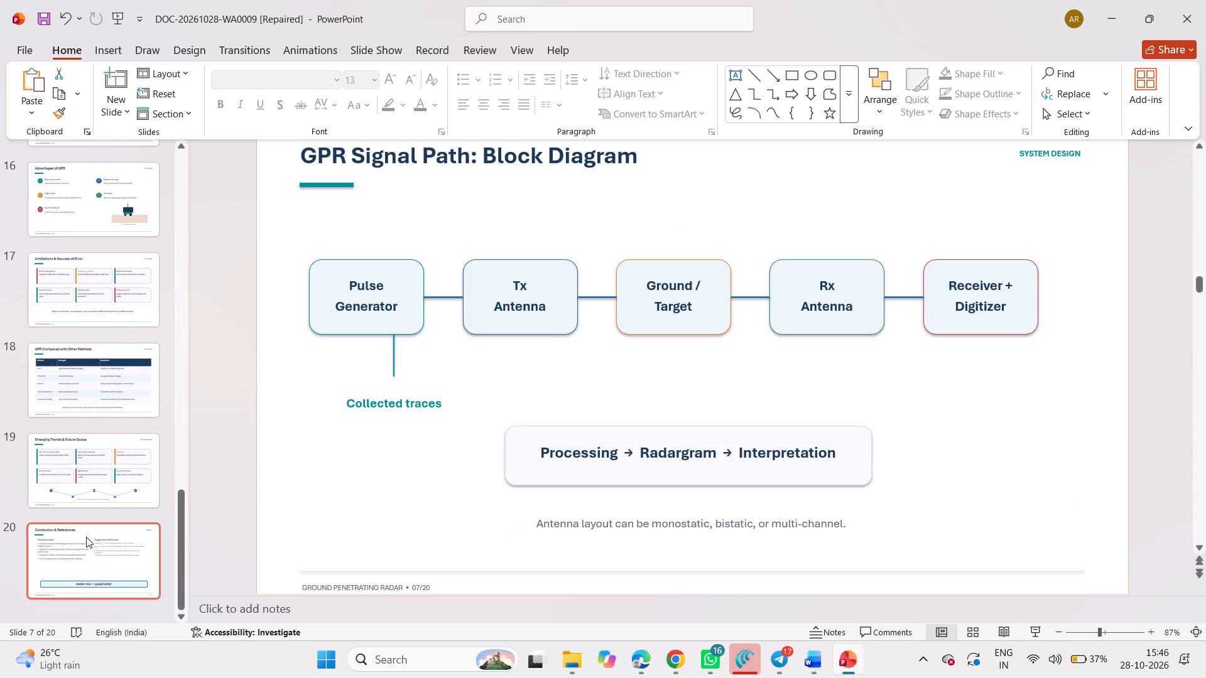
pyautogui.scroll(-3, 86, 537)
pyautogui.click(89, 537)
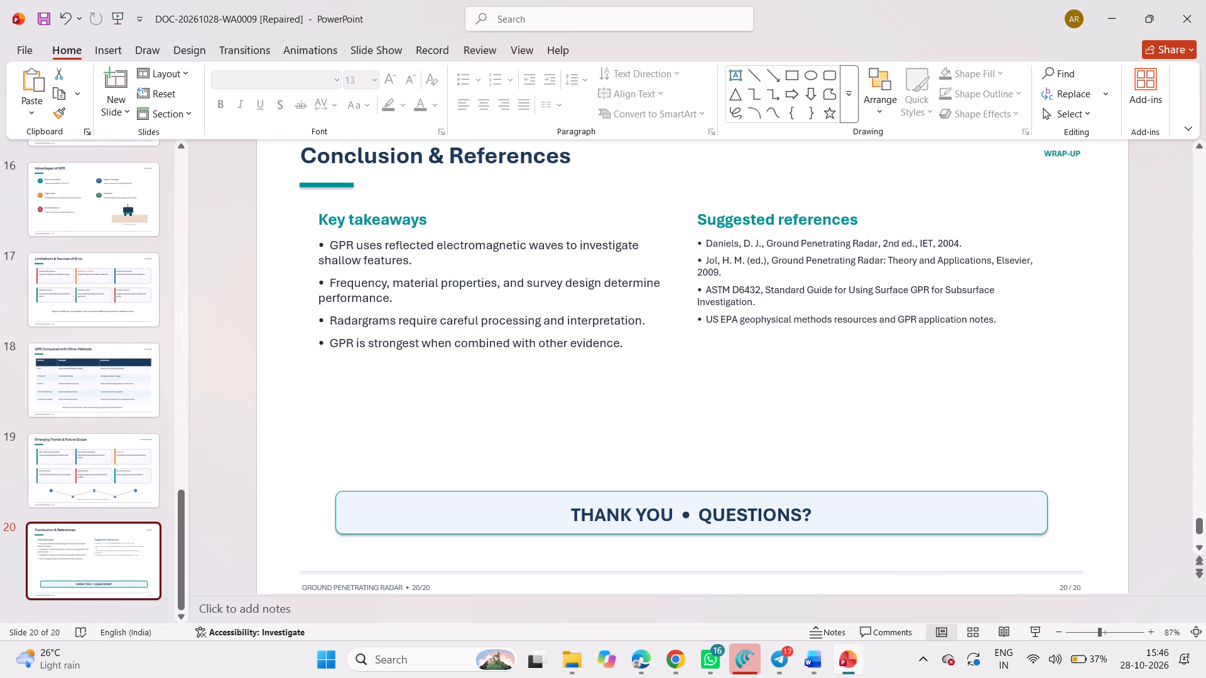
pyautogui.scroll(-7, 90, 444)
pyautogui.scroll(20, 90, 444)
pyautogui.scroll(20, 90, 444)
pyautogui.scroll(7, 90, 444)
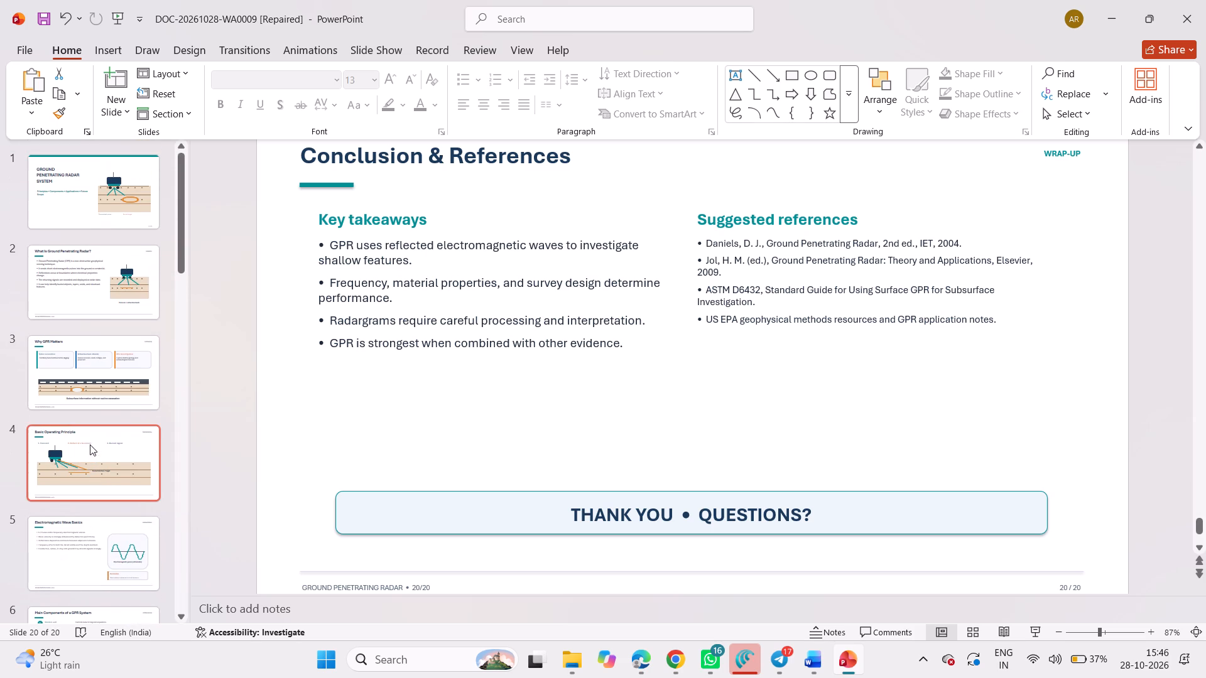
# Insert a new blank slide directly after the Ground Penetrating Radar System title slide.
pyautogui.rightClick(112, 200)
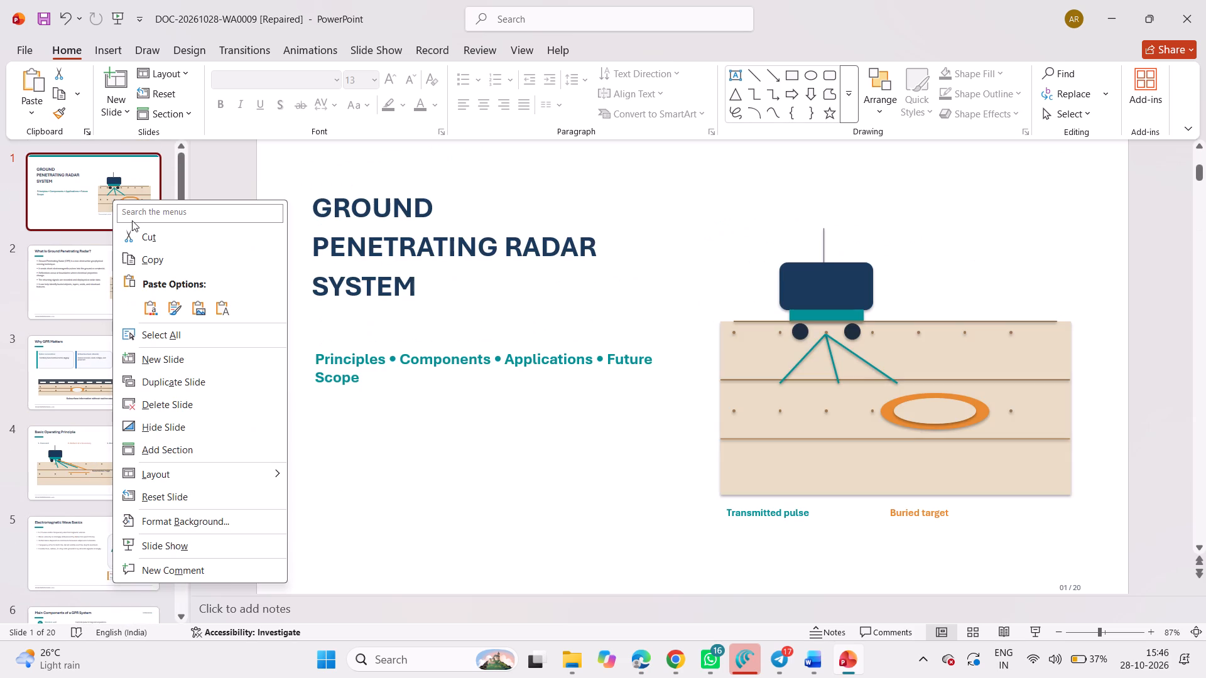
pyautogui.click(187, 363)
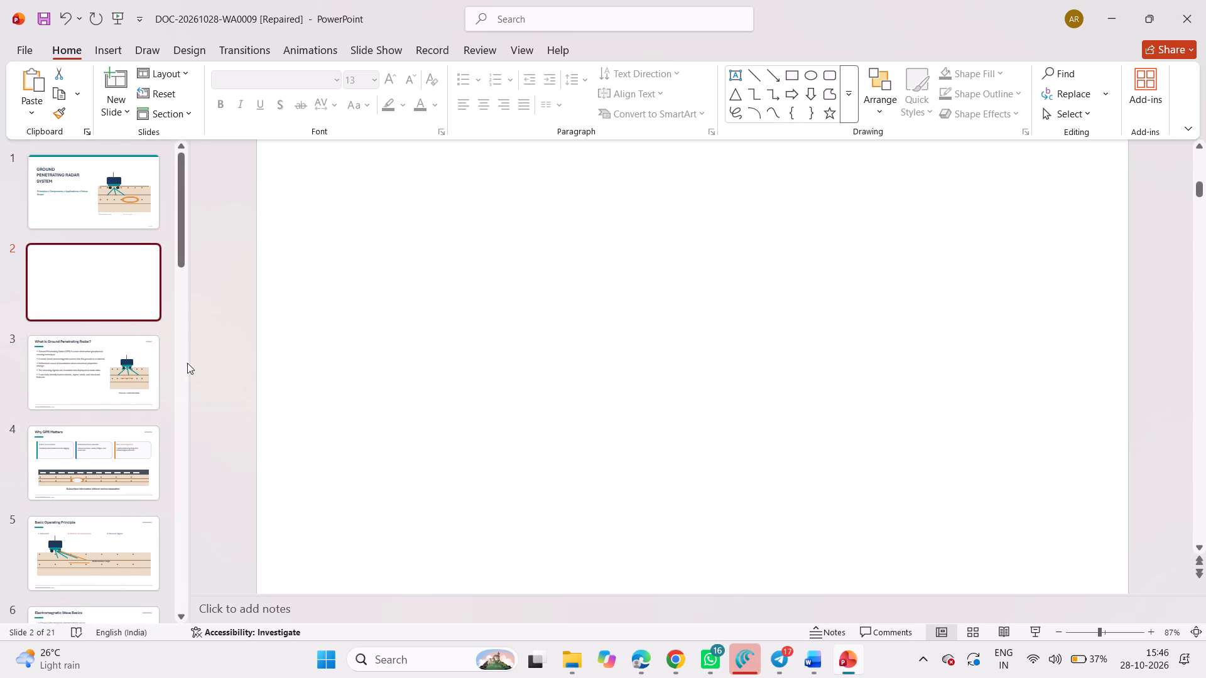
# Move the blank slide ahead of the title slide, into position 1 of the presentation.
pyautogui.moveTo(43, 306); pyautogui.dragTo(89, 211, button='right')
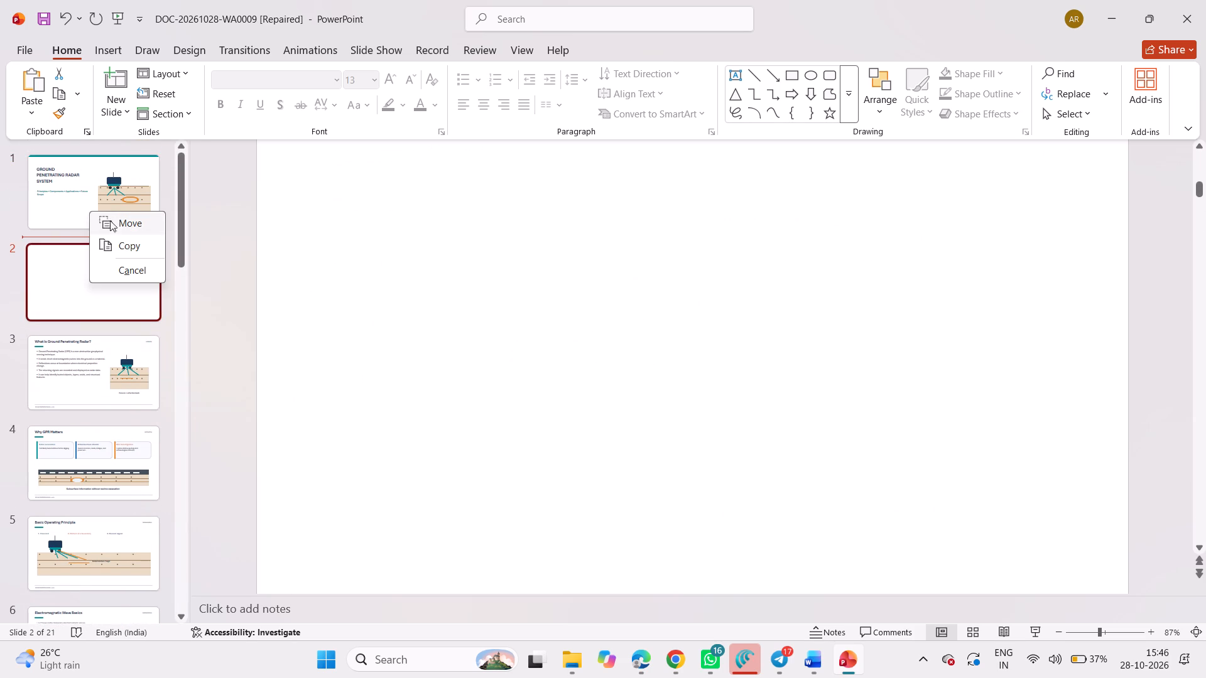
pyautogui.click(116, 226)
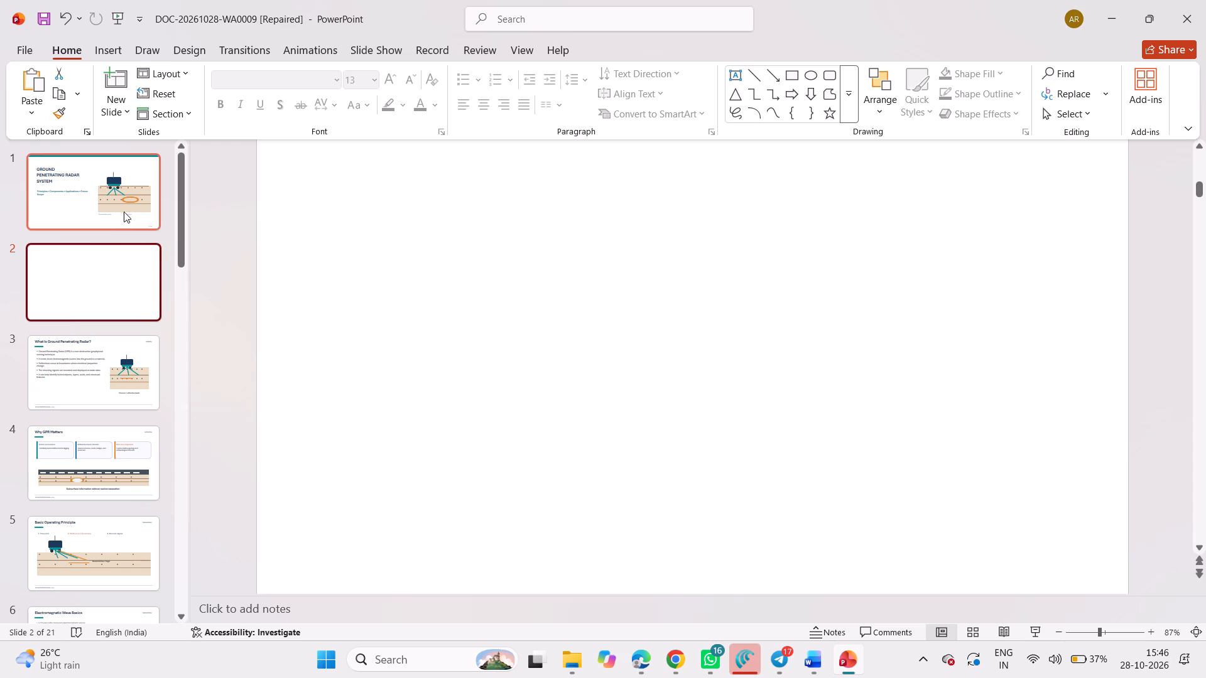
pyautogui.click(119, 203)
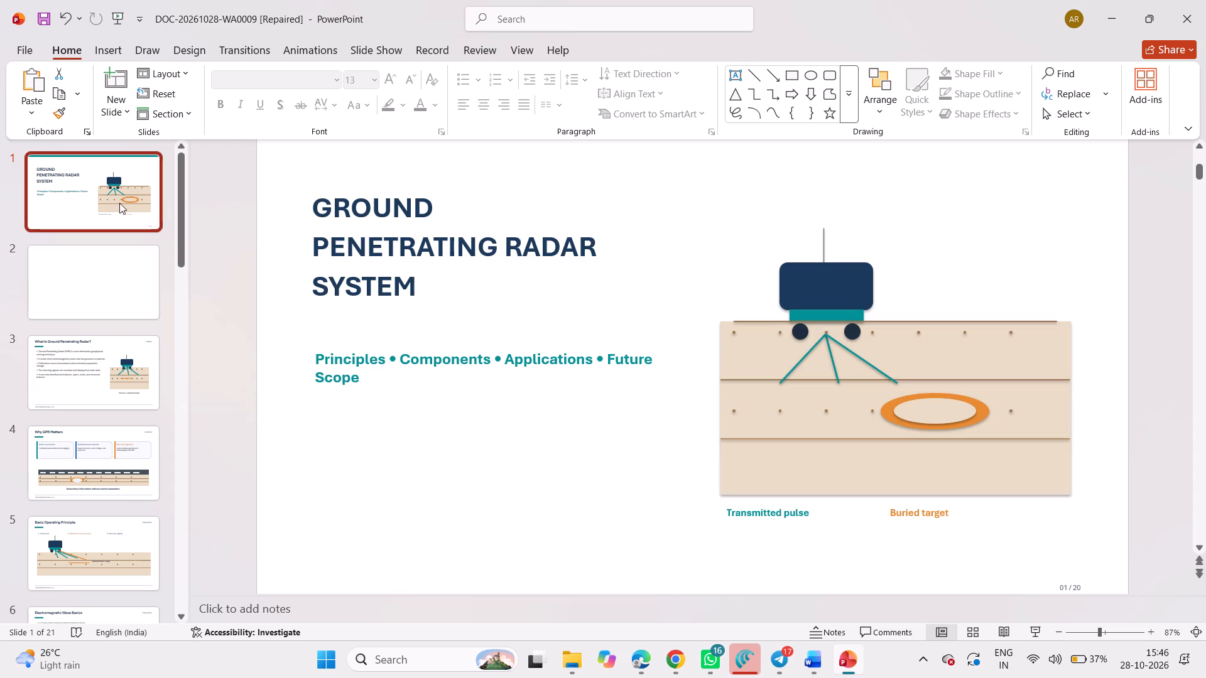
pyautogui.moveTo(119, 268); pyautogui.dragTo(129, 180, button='right')
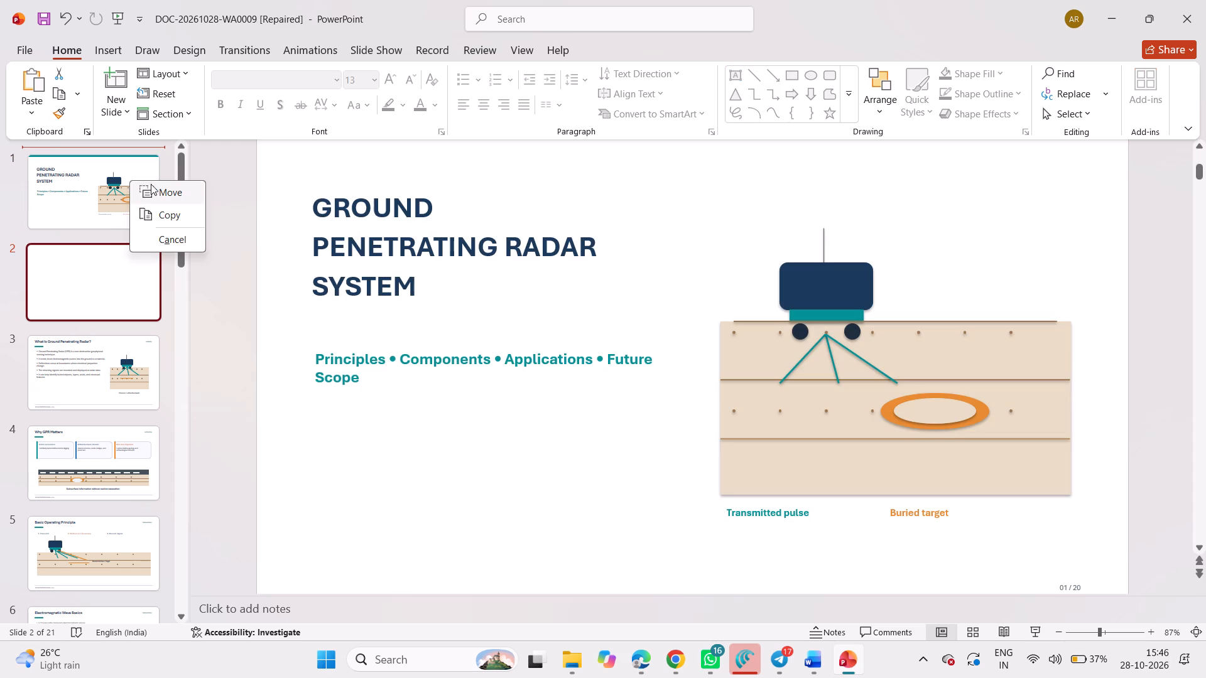
pyautogui.click(160, 185)
pyautogui.click(484, 306)
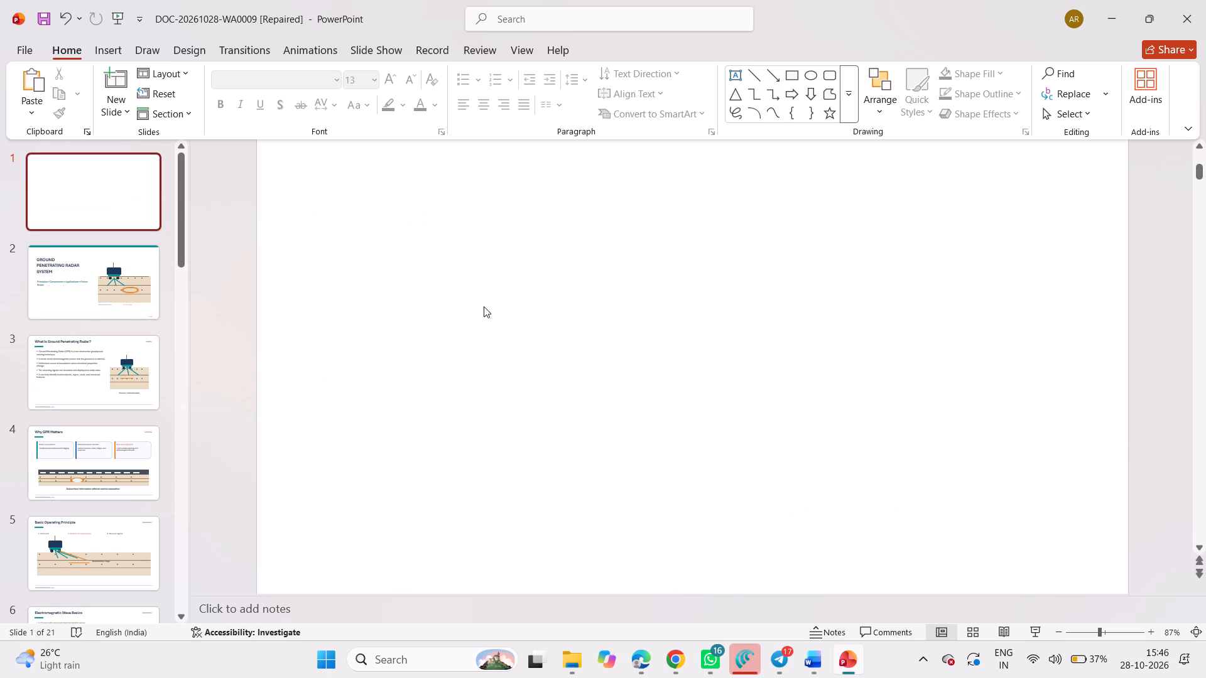
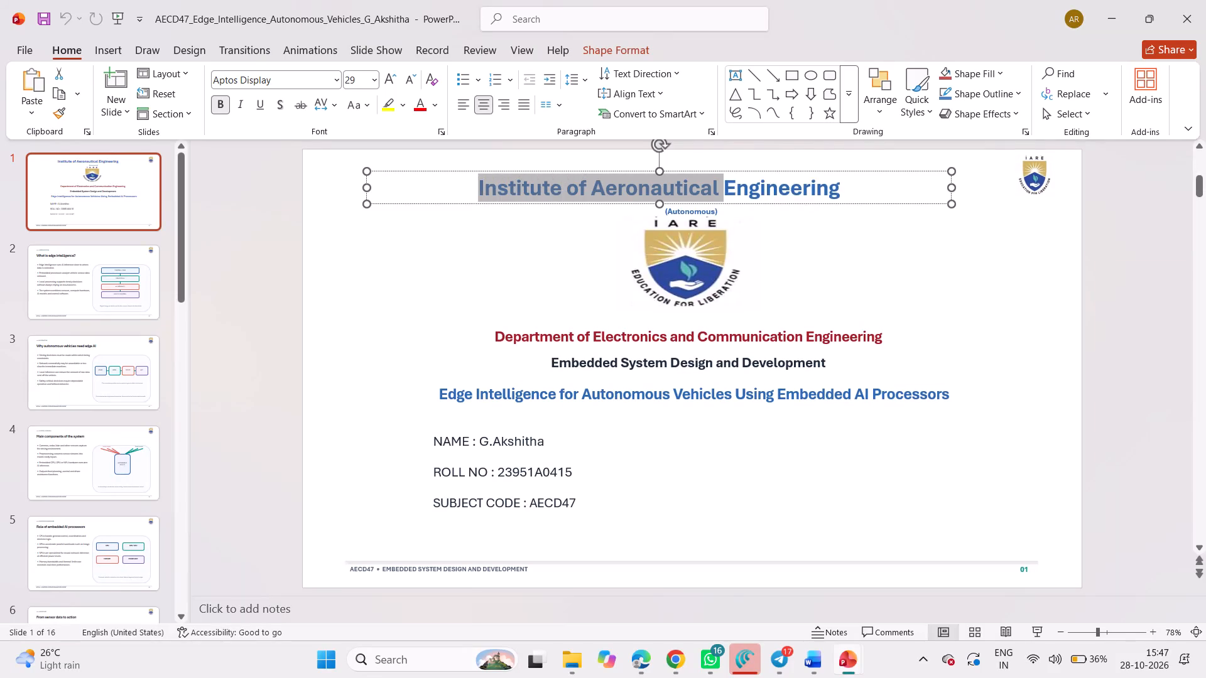
# Copy the "Institute of Aeronautical Engineering" heading from the Edge Intelligence presentation's title slide onto the blank opening slide of the radar presentation.
pyautogui.hotkey('ctrl', 'c')
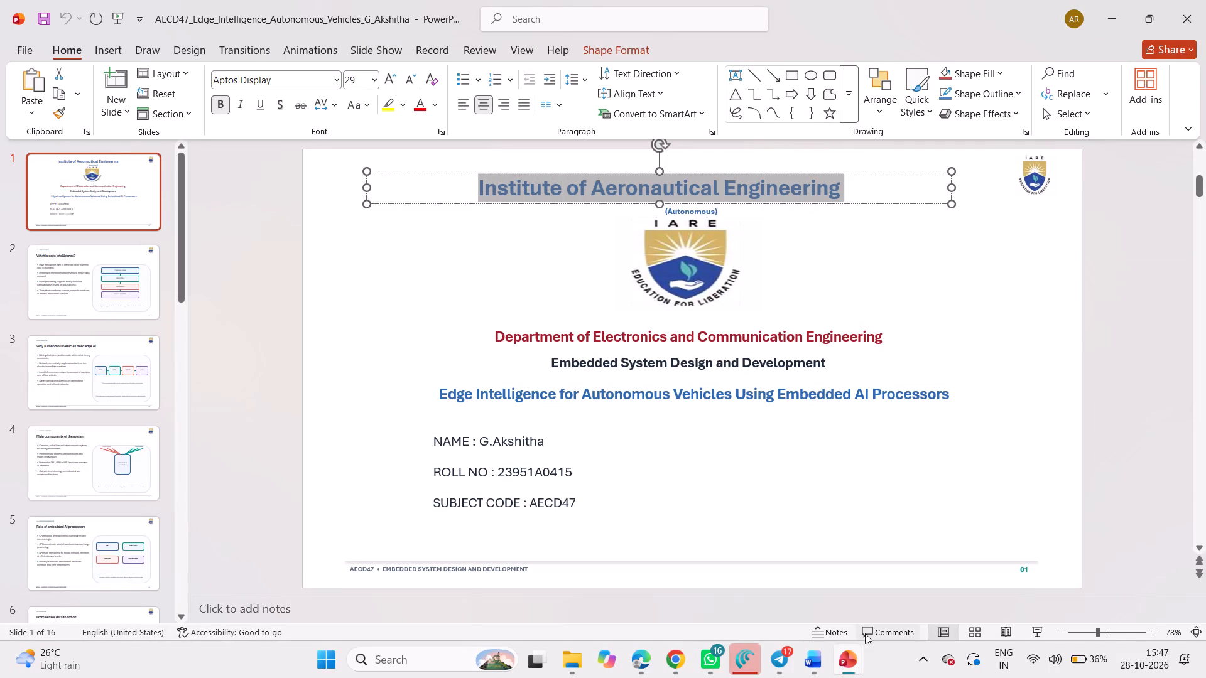
pyautogui.click(788, 601)
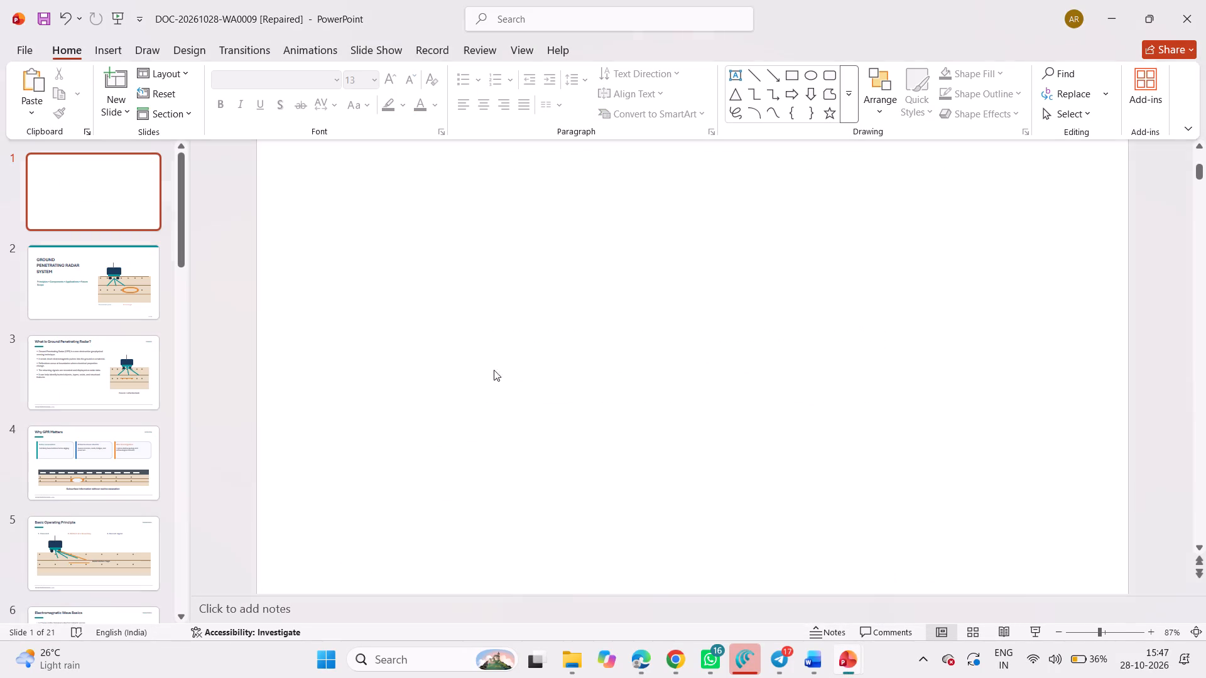
pyautogui.keyDown('ctrl'); pyautogui.click(457, 169); pyautogui.keyUp('ctrl')
pyautogui.hotkey('ctrl', 'v')
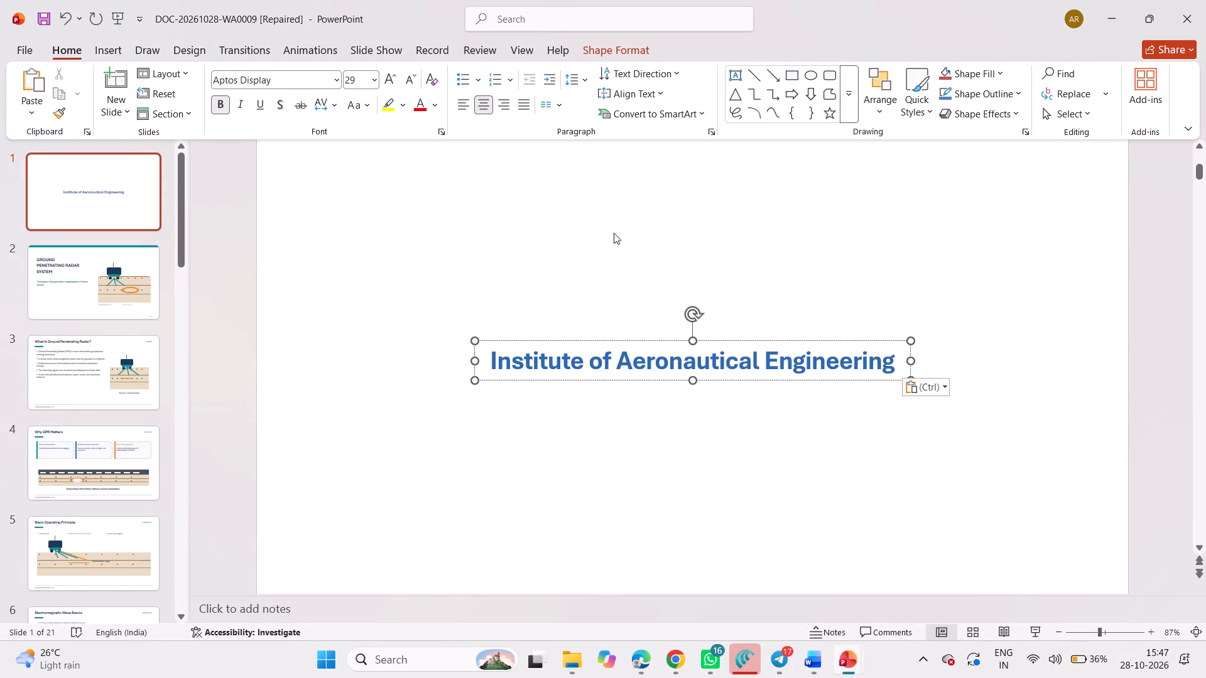
# Move the "Institute of Aeronautical Engineering" heading to the top of the opening slide, roughly centred, and deselect it.
pyautogui.moveTo(698, 357); pyautogui.dragTo(741, 348)
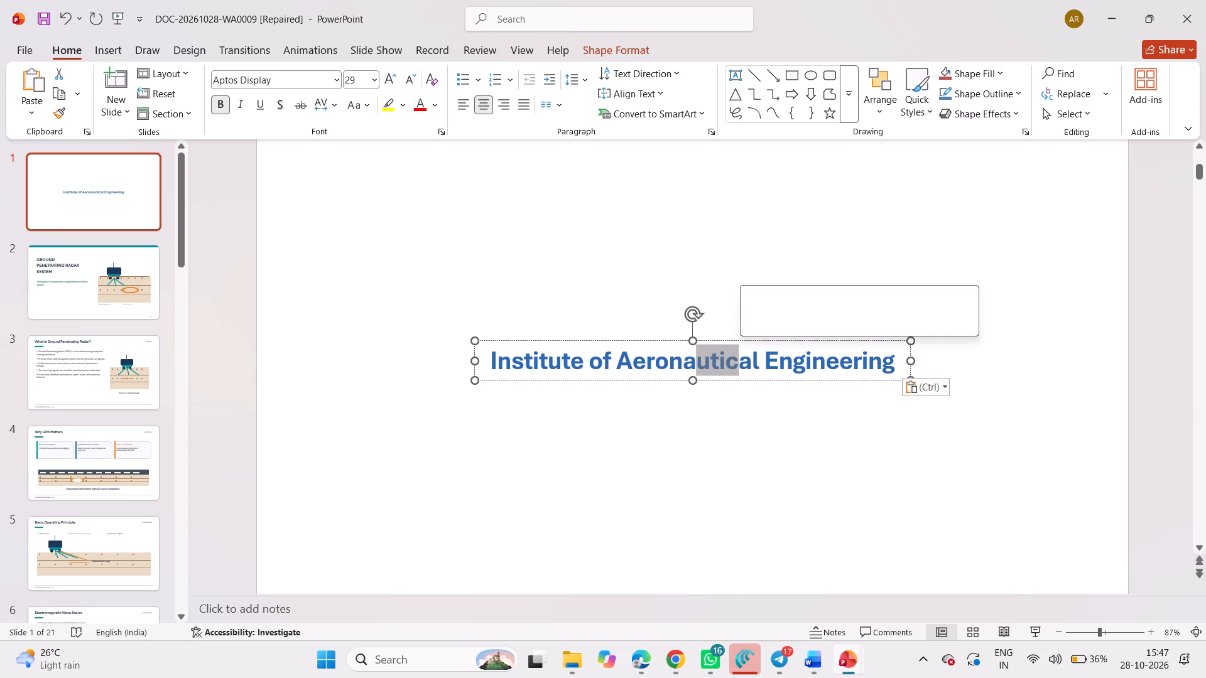
pyautogui.click(713, 277)
pyautogui.doubleClick(728, 348)
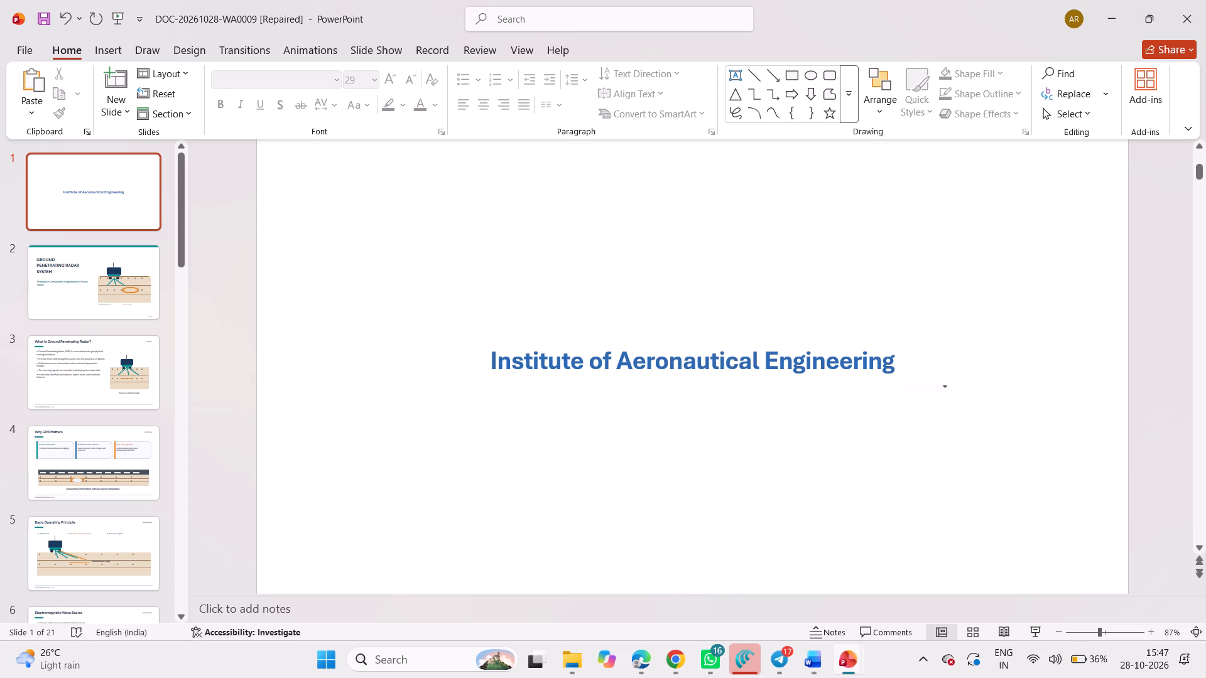
pyautogui.moveTo(719, 340); pyautogui.dragTo(688, 156)
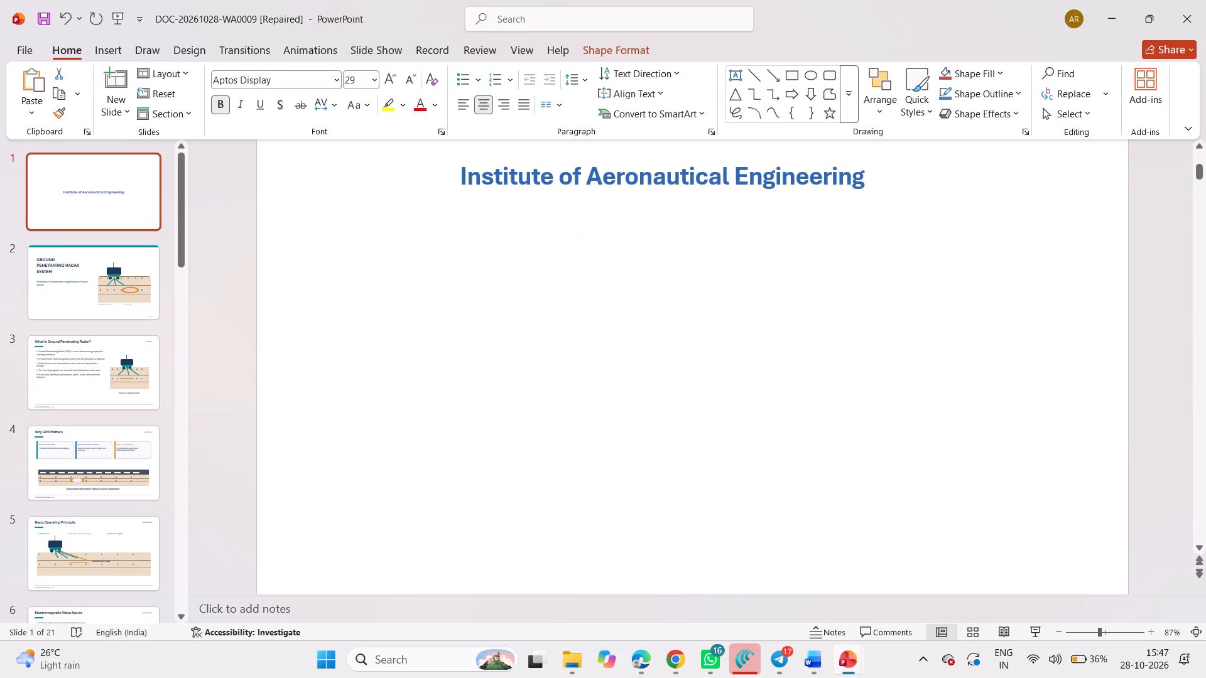
pyautogui.click(1011, 206)
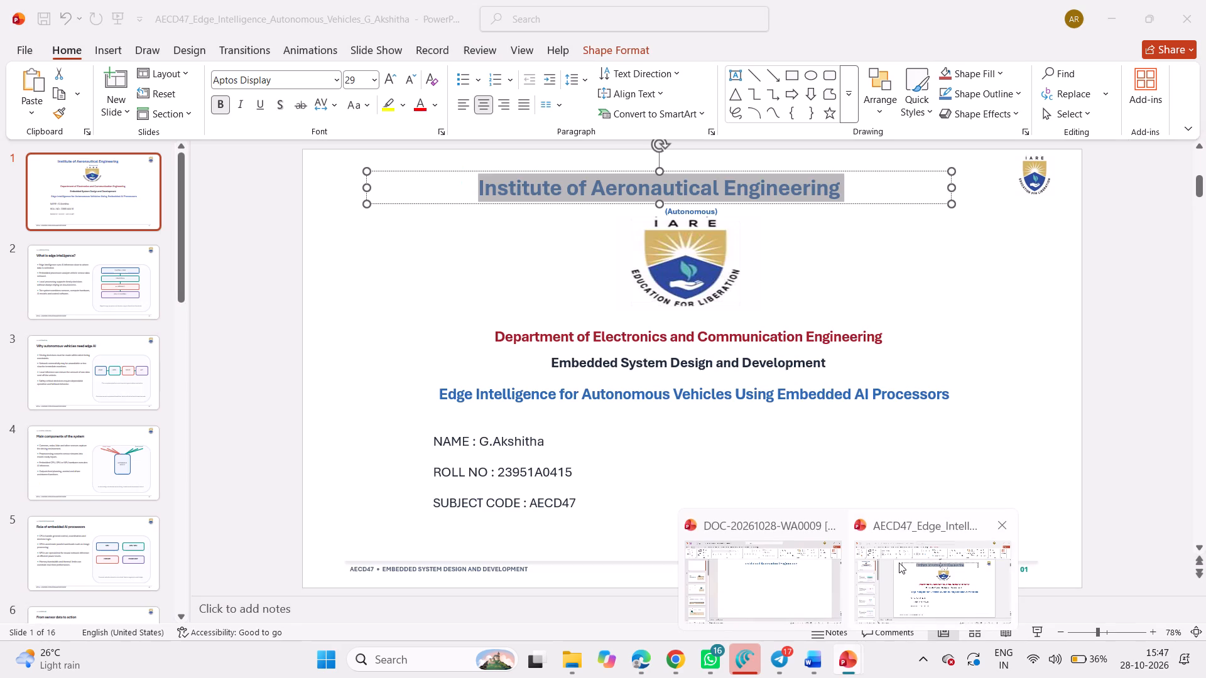
# Copy the large IARE logo from the Edge Intelligence presentation's title slide onto the radar presentation's opening slide.
pyautogui.click(908, 573)
pyautogui.click(878, 232)
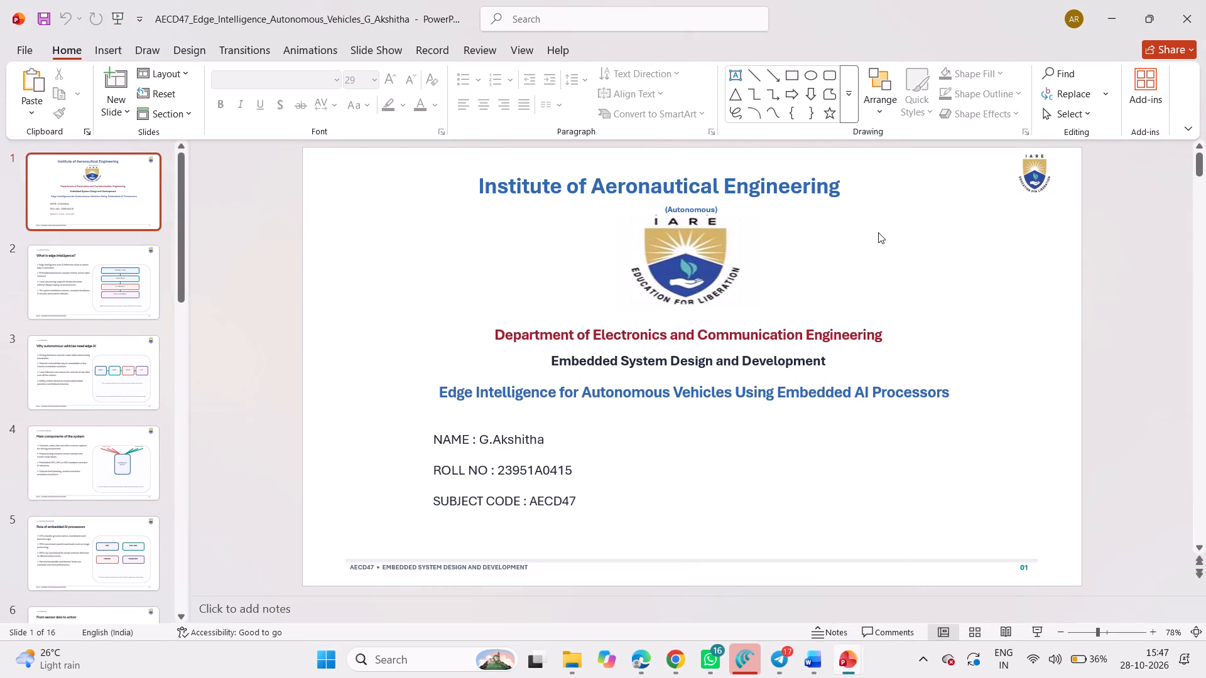
pyautogui.click(637, 218)
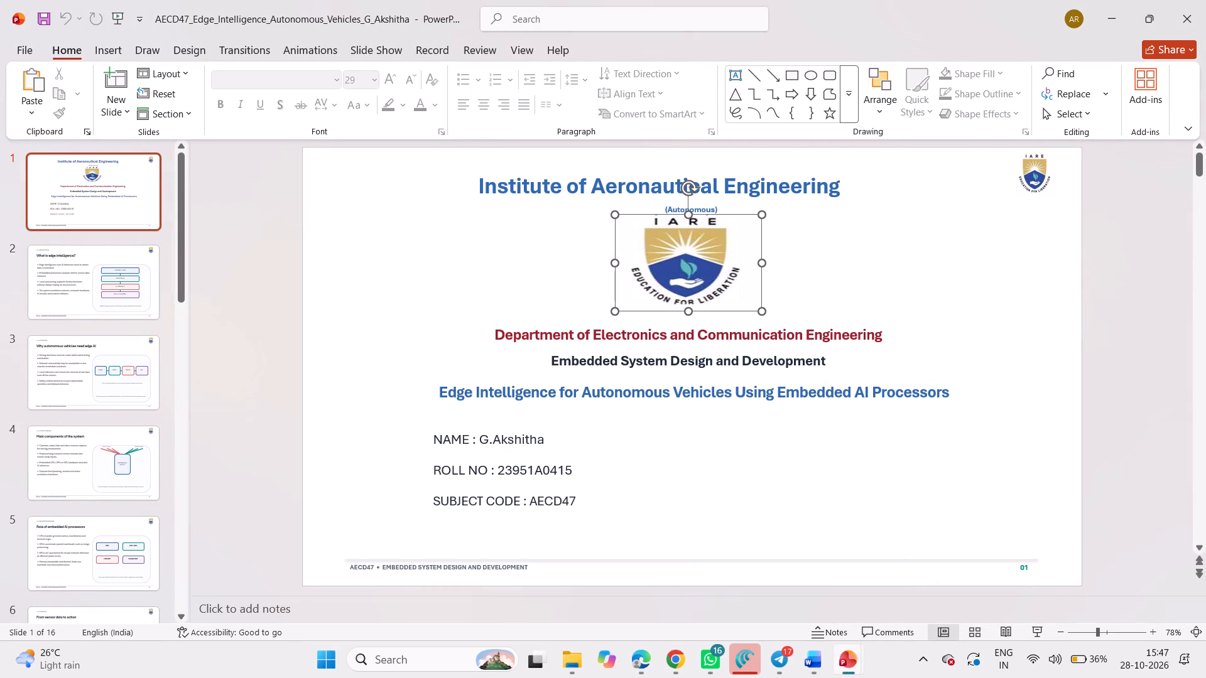
pyautogui.hotkey('ctrl', 'c')
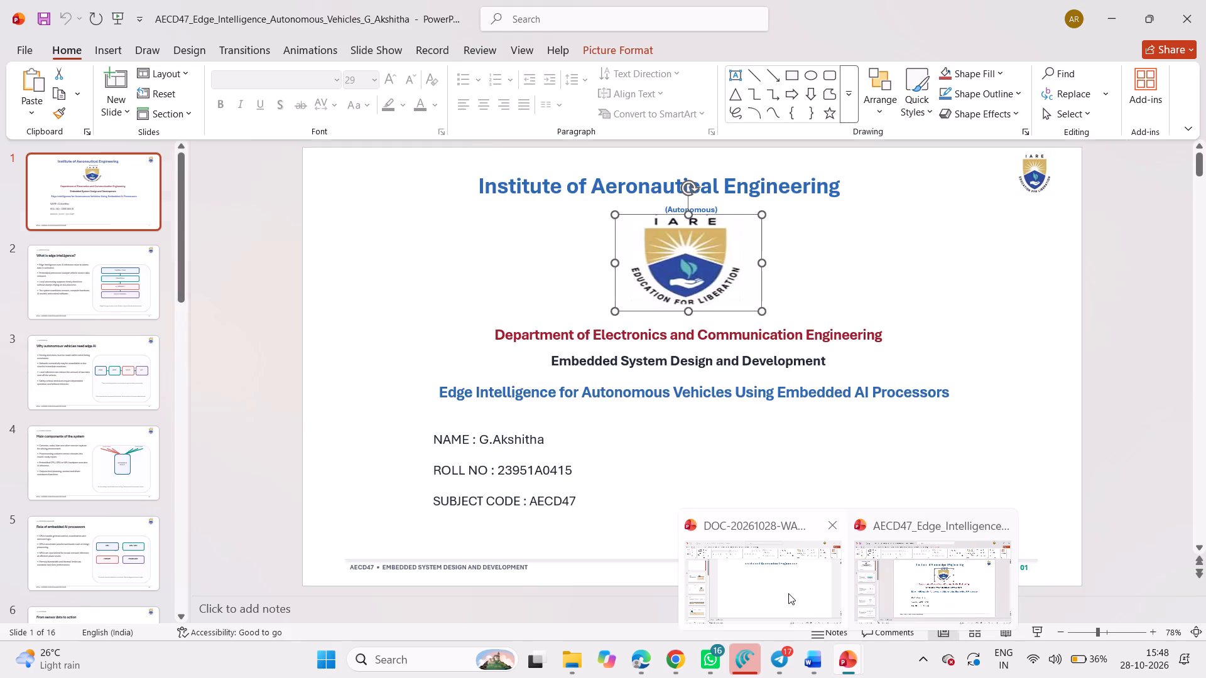
pyautogui.click(788, 593)
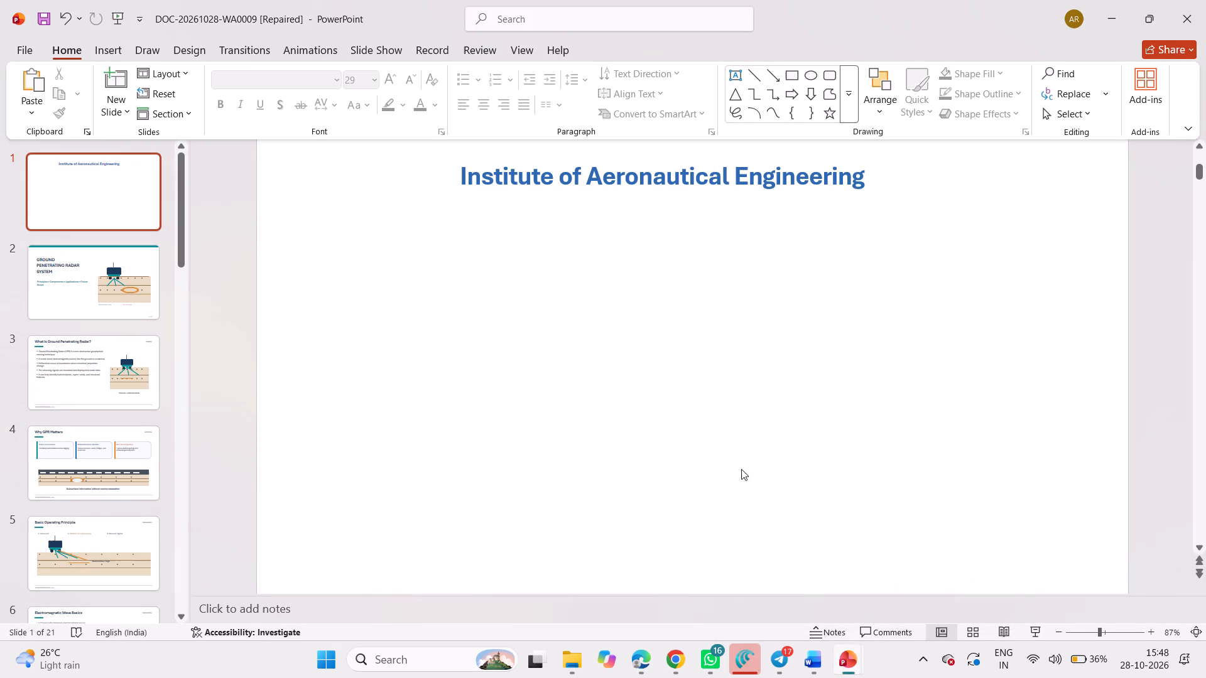
pyautogui.click(624, 263)
pyautogui.click(604, 225)
pyautogui.hotkey('ctrl', 'v')
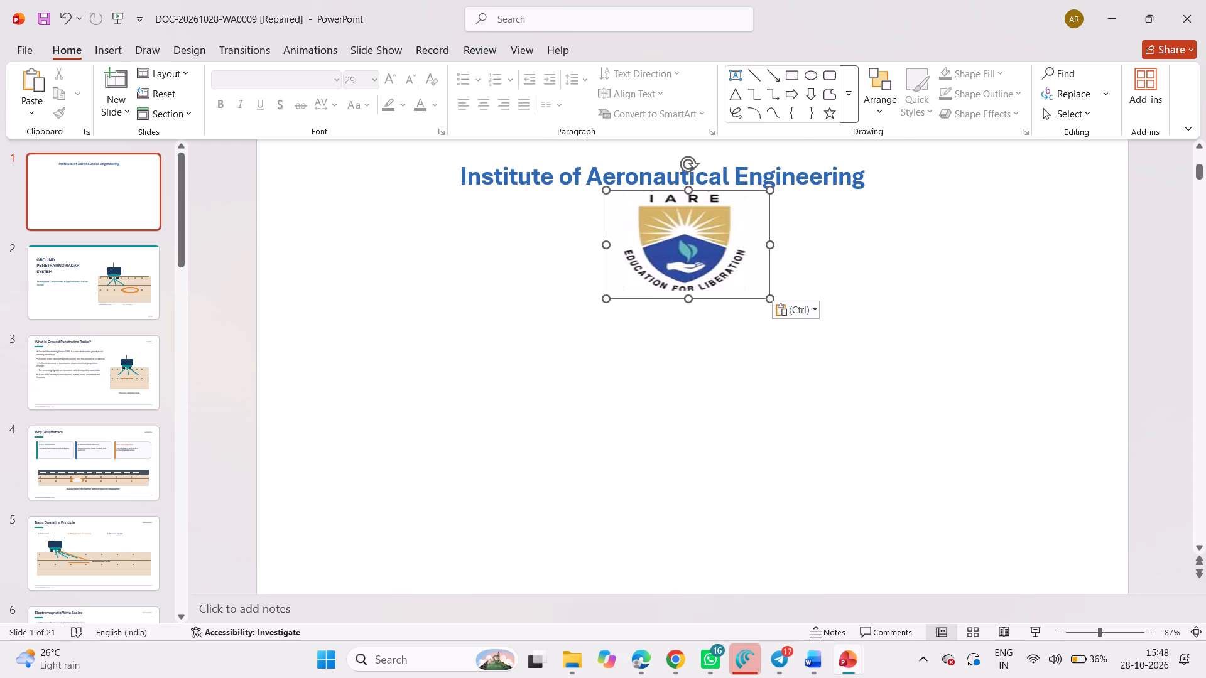
# Position the IARE logo just below the institute heading, centred beneath it with a small gap, and deselect it.
pyautogui.moveTo(693, 235); pyautogui.dragTo(660, 261)
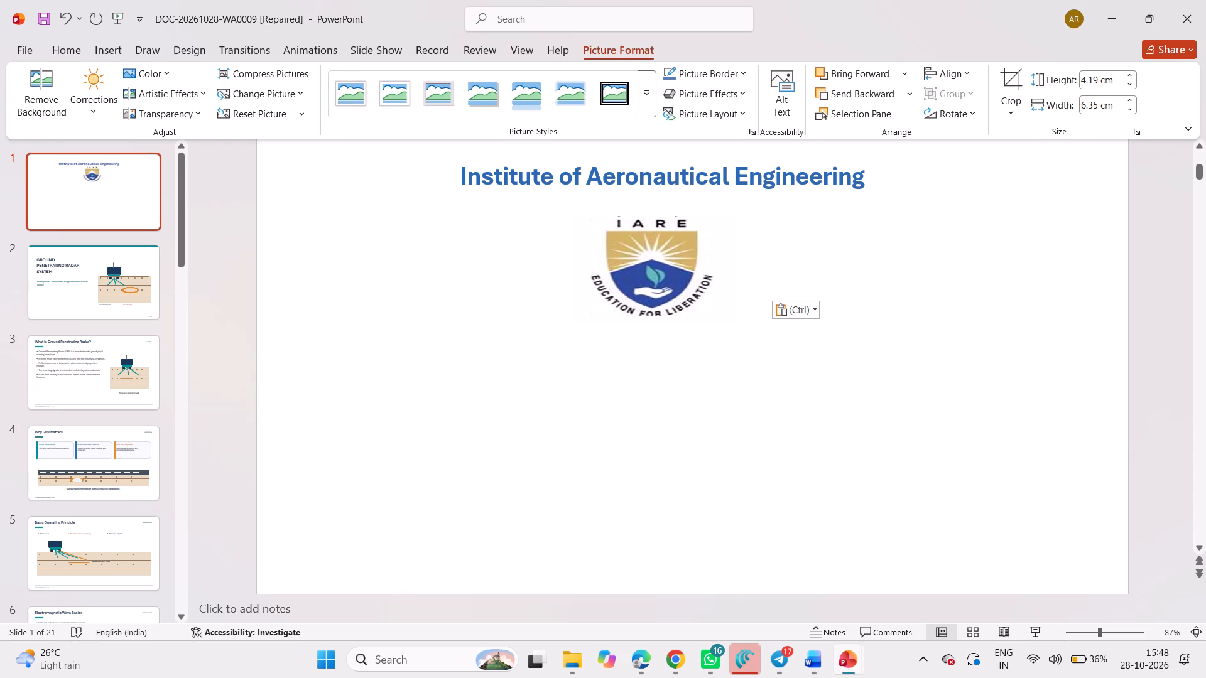
pyautogui.moveTo(660, 261); pyautogui.dragTo(668, 261)
pyautogui.click(945, 282)
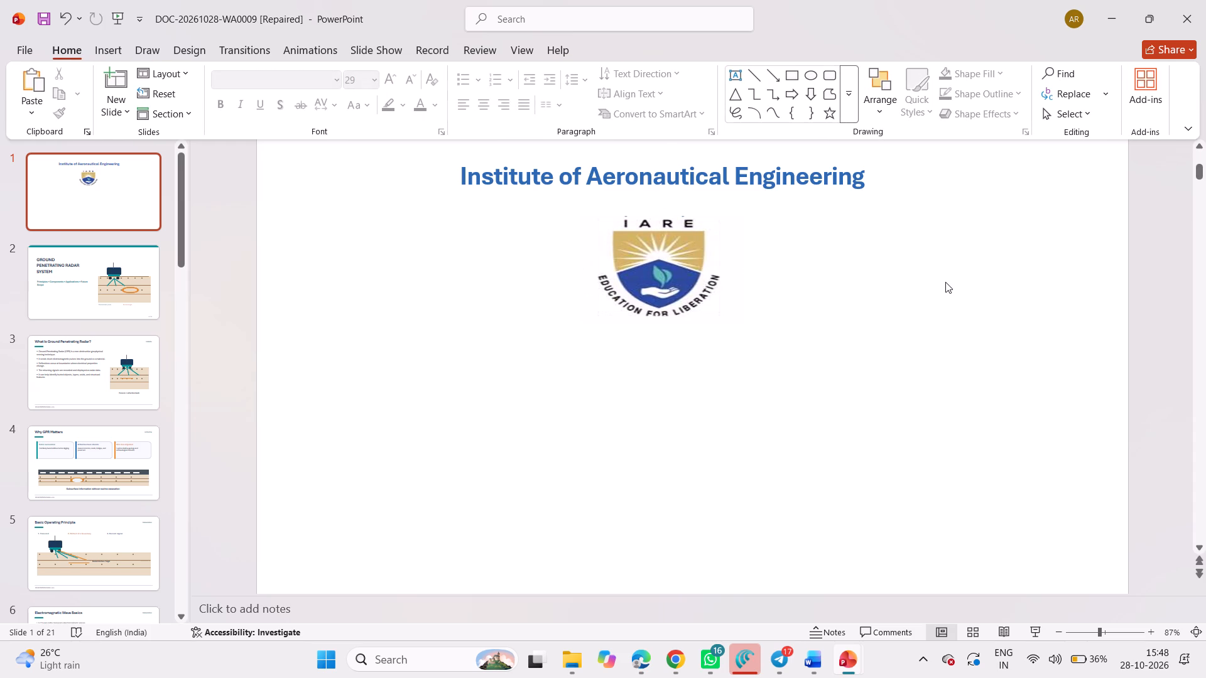
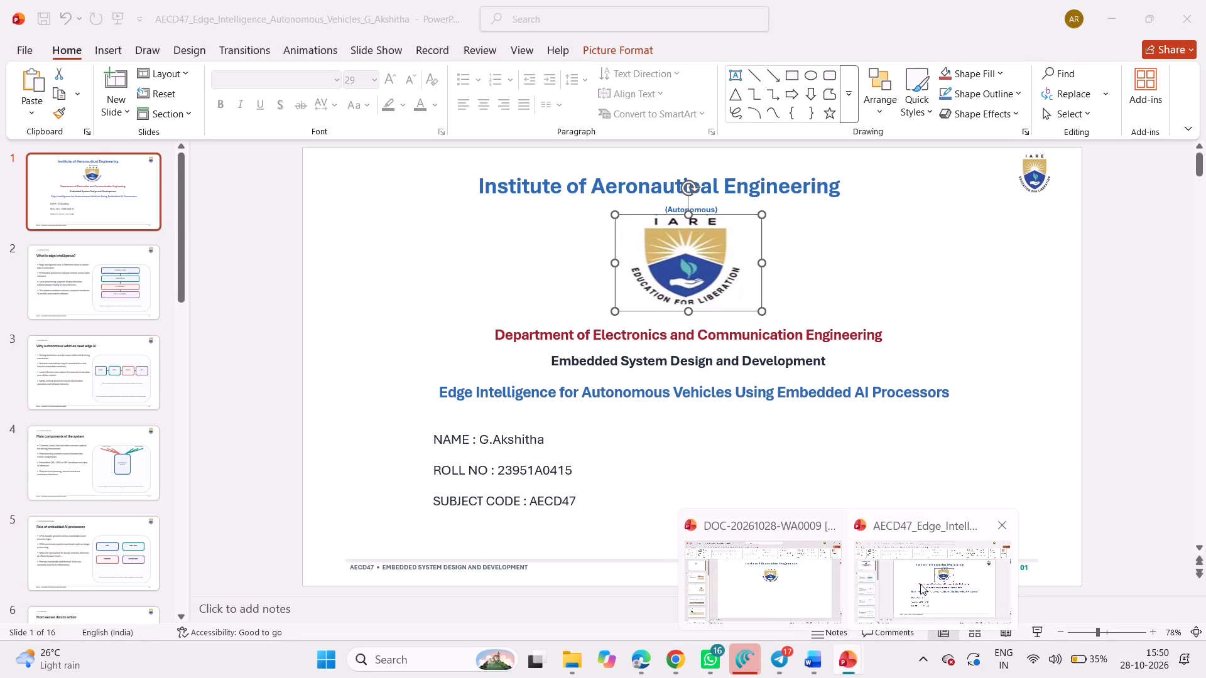
# Copy the "Department of Electronics and Communication Engineering" line from the Edge Intelligence title slide onto the radar presentation's opening slide, below the logo.
pyautogui.click(920, 584)
pyautogui.click(731, 451)
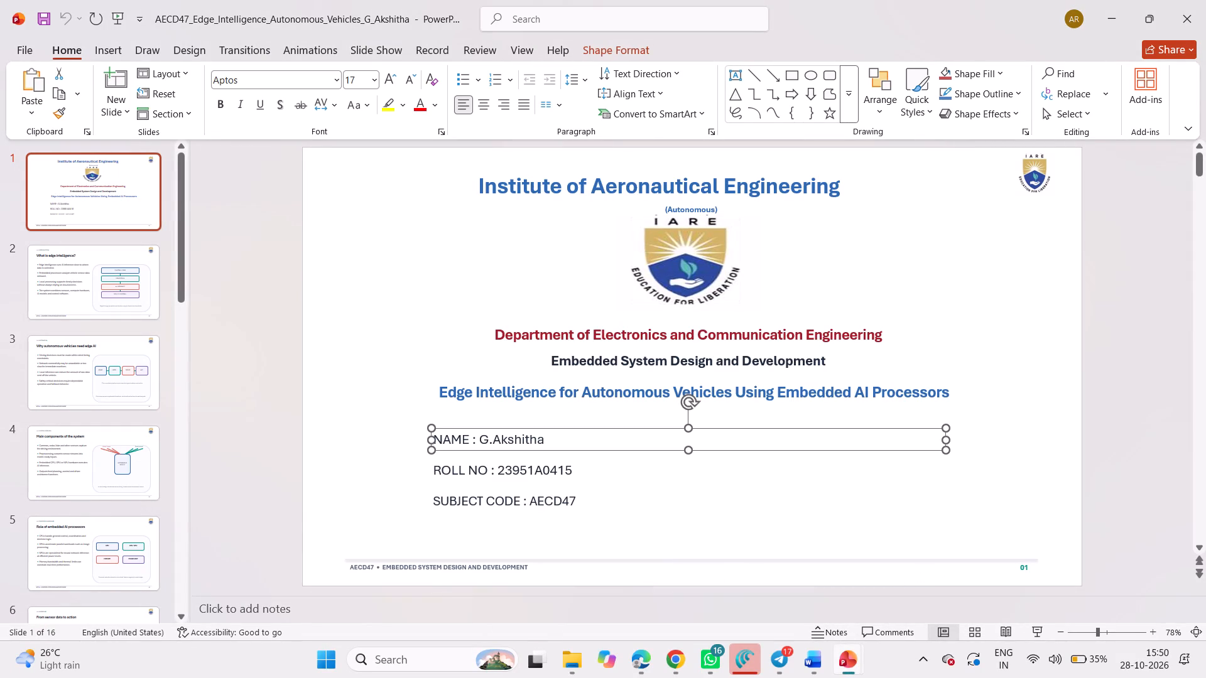
pyautogui.click(489, 336)
pyautogui.moveTo(497, 326); pyautogui.dragTo(500, 326)
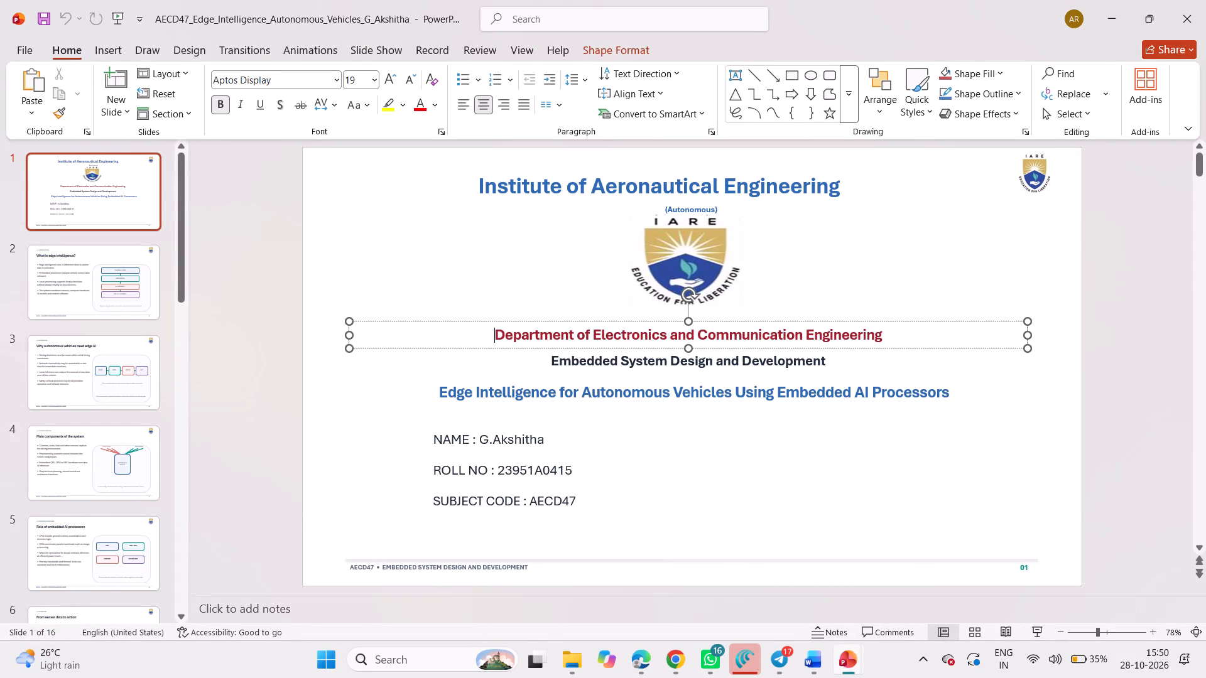
pyautogui.moveTo(500, 326); pyautogui.dragTo(930, 331)
pyautogui.hotkey('ctrl', 'c')
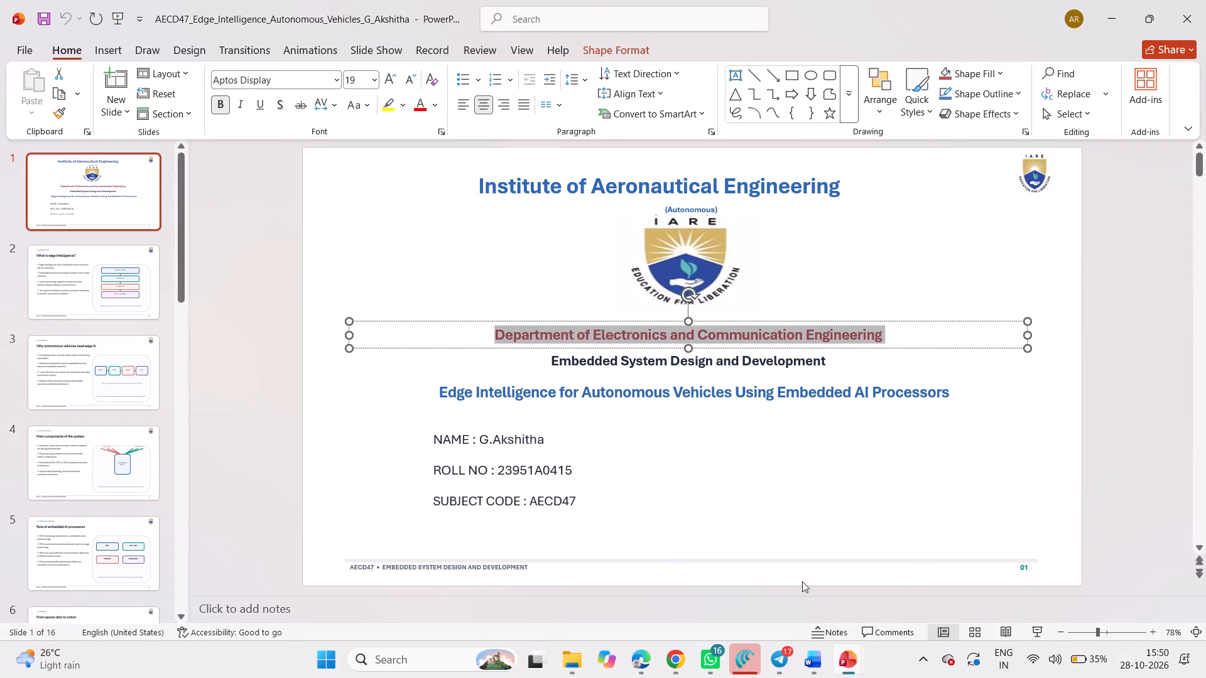
pyautogui.click(805, 589)
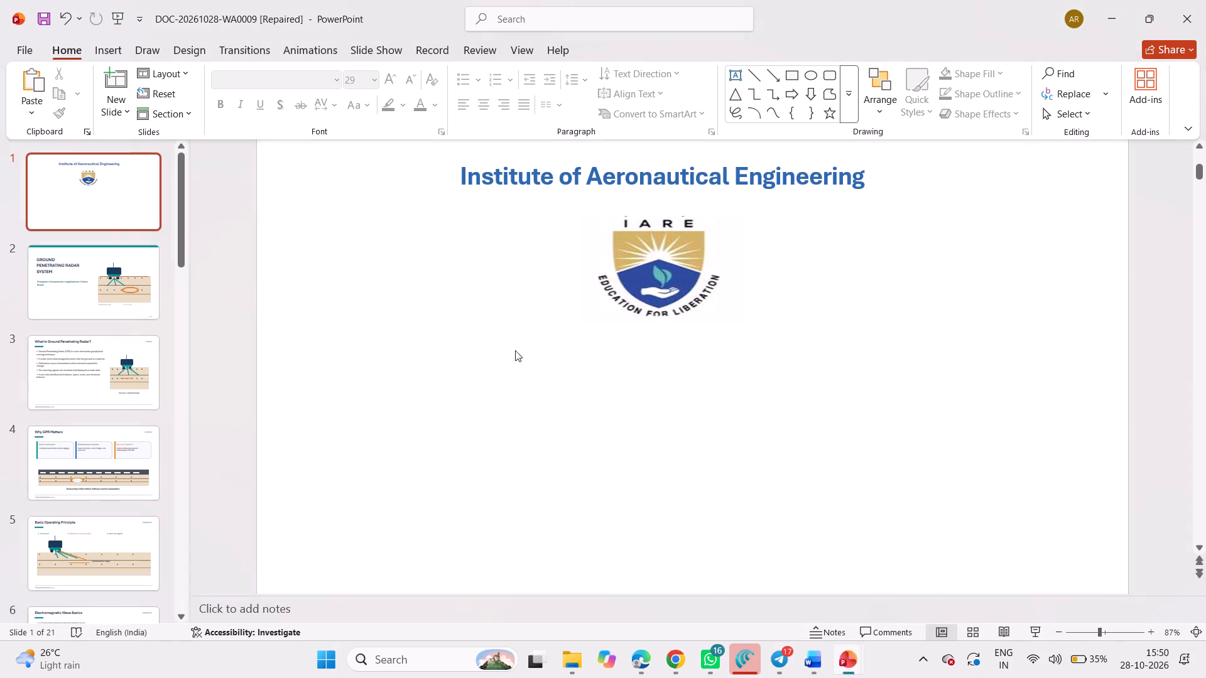
pyautogui.click(522, 348)
pyautogui.hotkey('ctrl', 'v')
pyautogui.keyDown('ctrl'); pyautogui.click(522, 348); pyautogui.keyUp('ctrl')
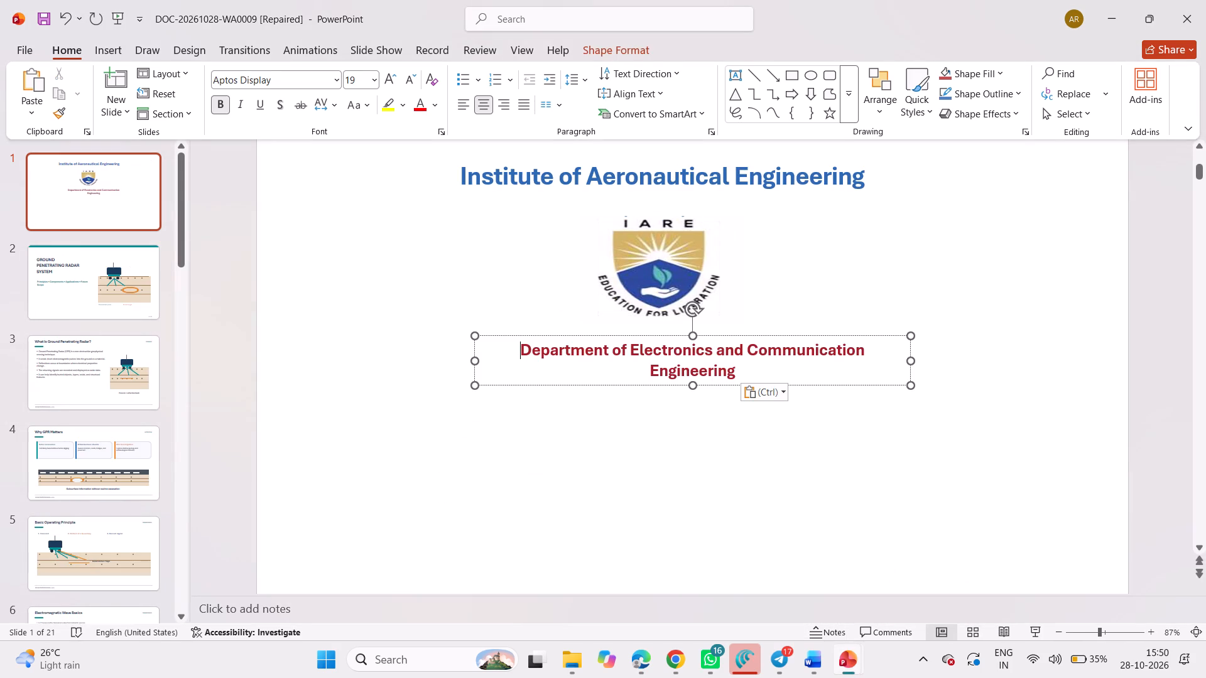
# Widen the department line's text box so the text fits on one line beneath the logo, and deselect it.
pyautogui.moveTo(475, 362); pyautogui.dragTo(420, 327)
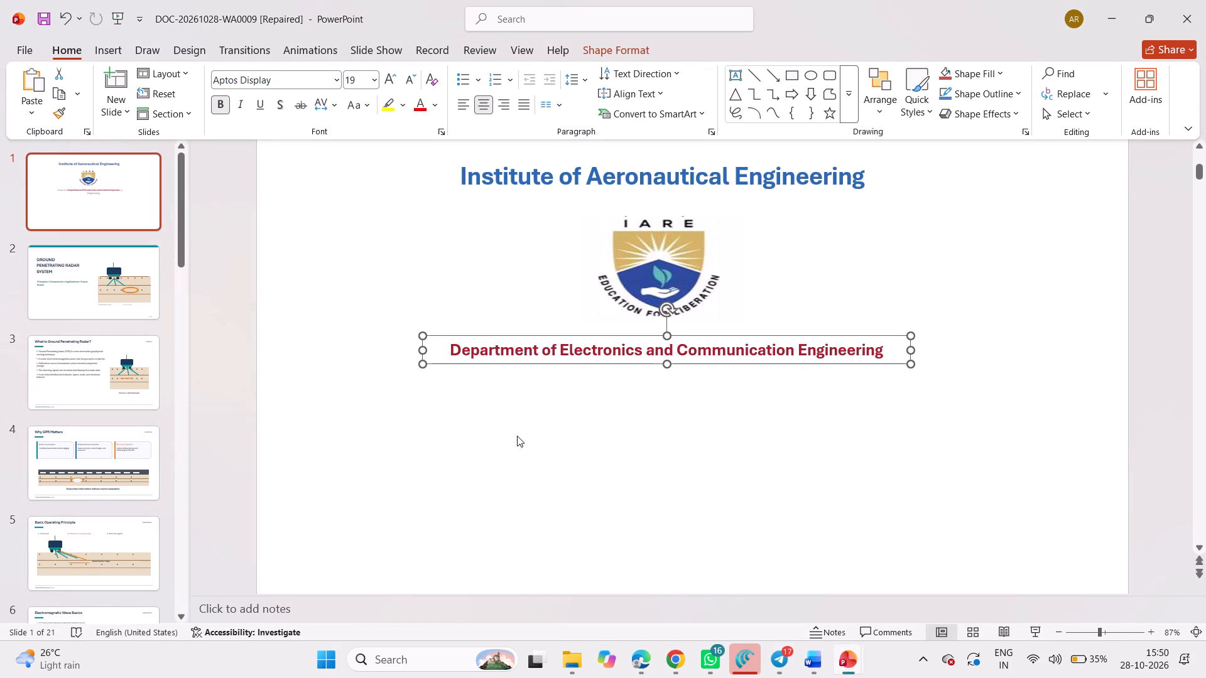
pyautogui.click(649, 517)
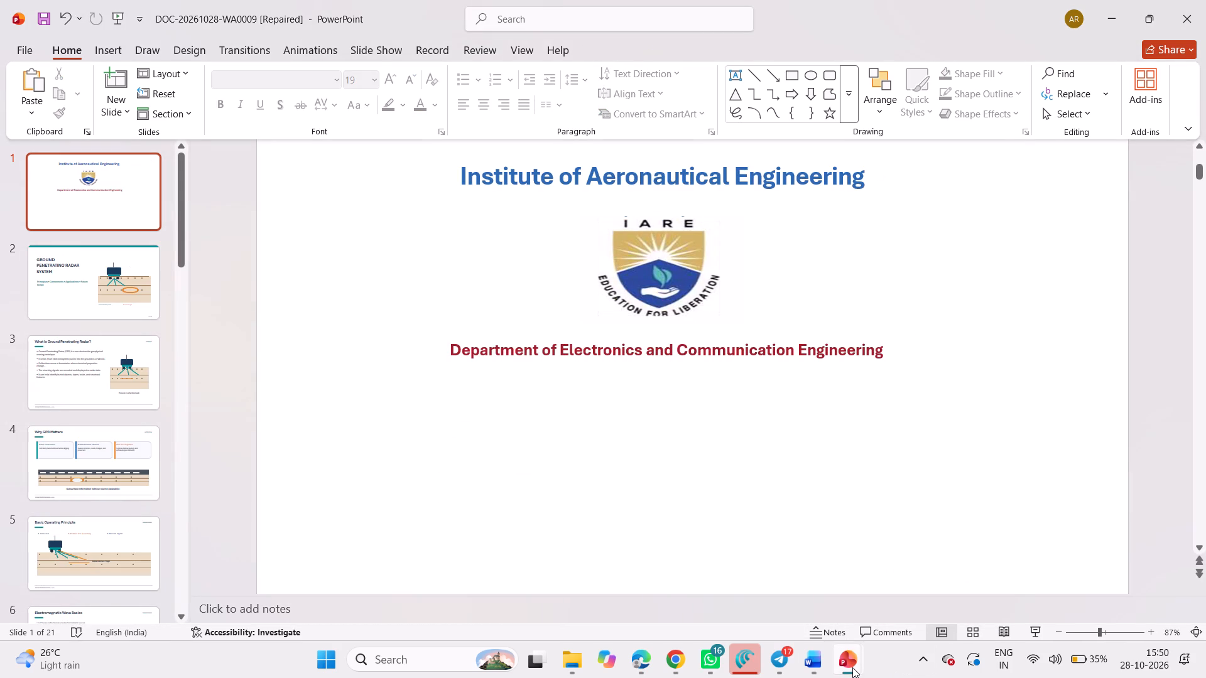
# Copy the "Embedded System Design and Development" text from the Edge Intelligence title slide and return to the radar presentation.
pyautogui.click(911, 601)
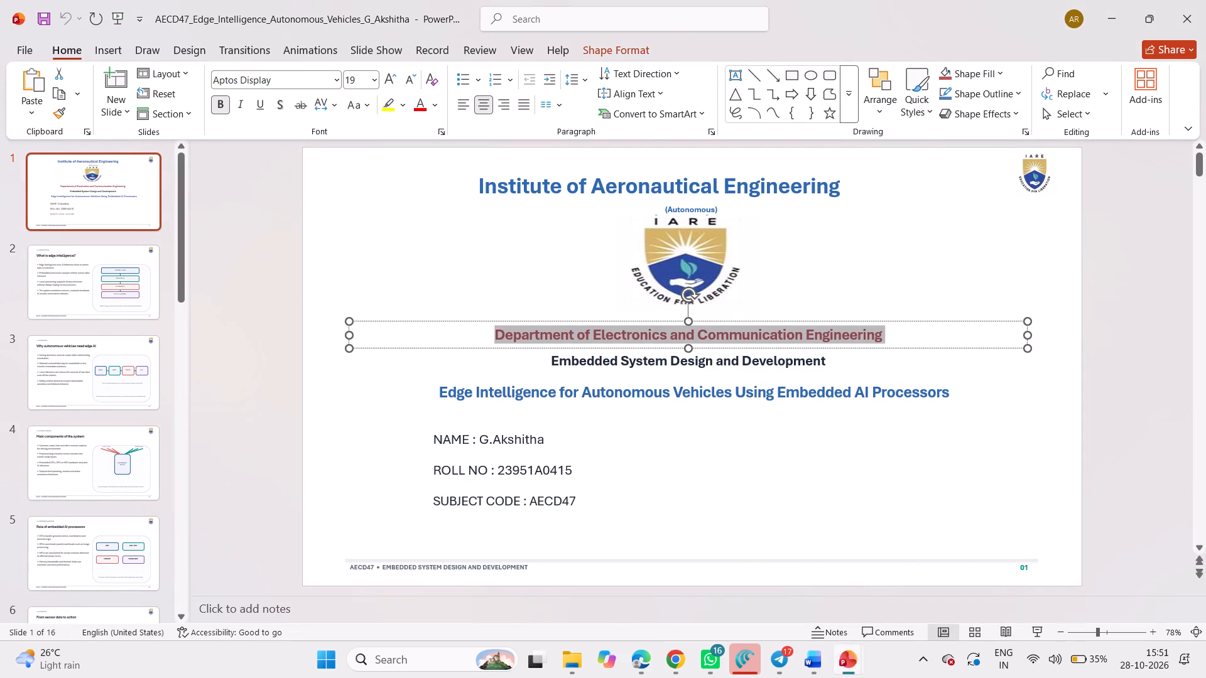
pyautogui.click(737, 464)
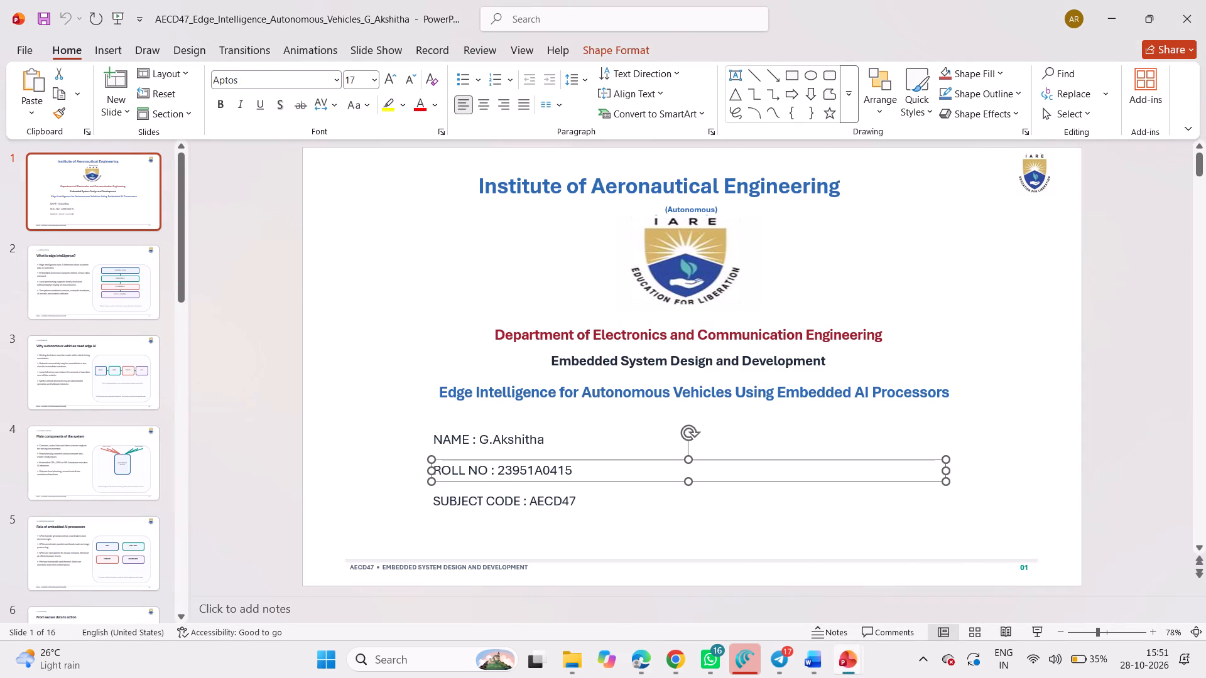
pyautogui.click(552, 366)
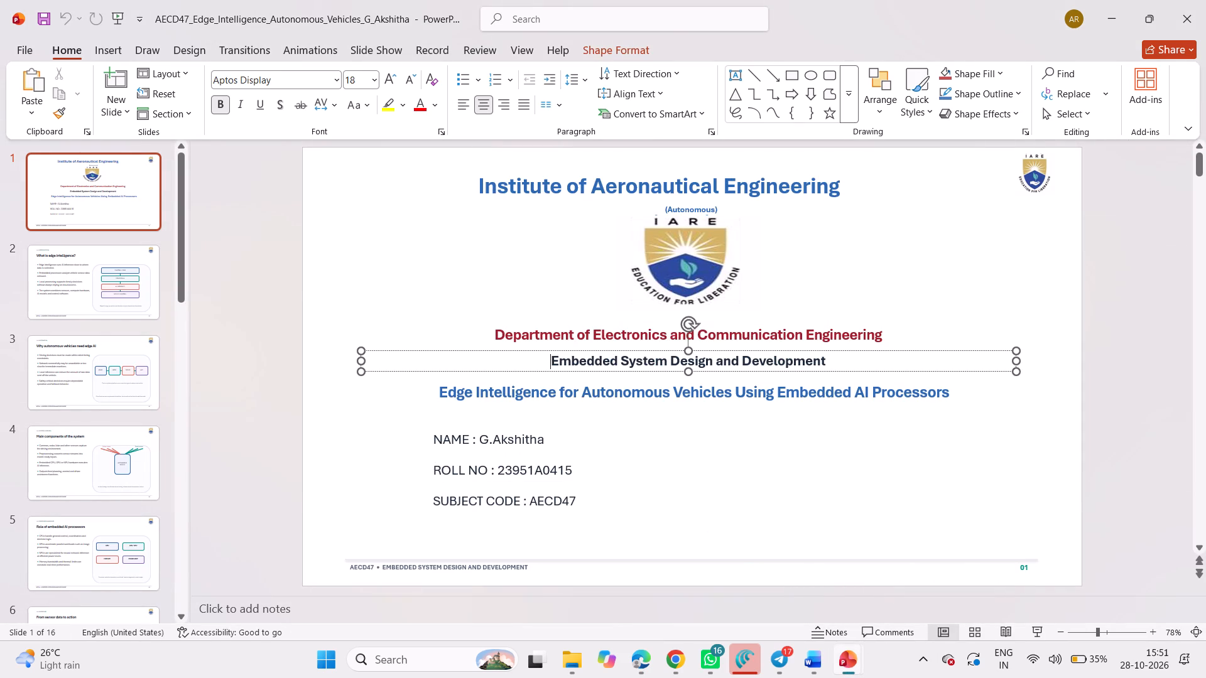
pyautogui.moveTo(551, 360); pyautogui.dragTo(725, 374)
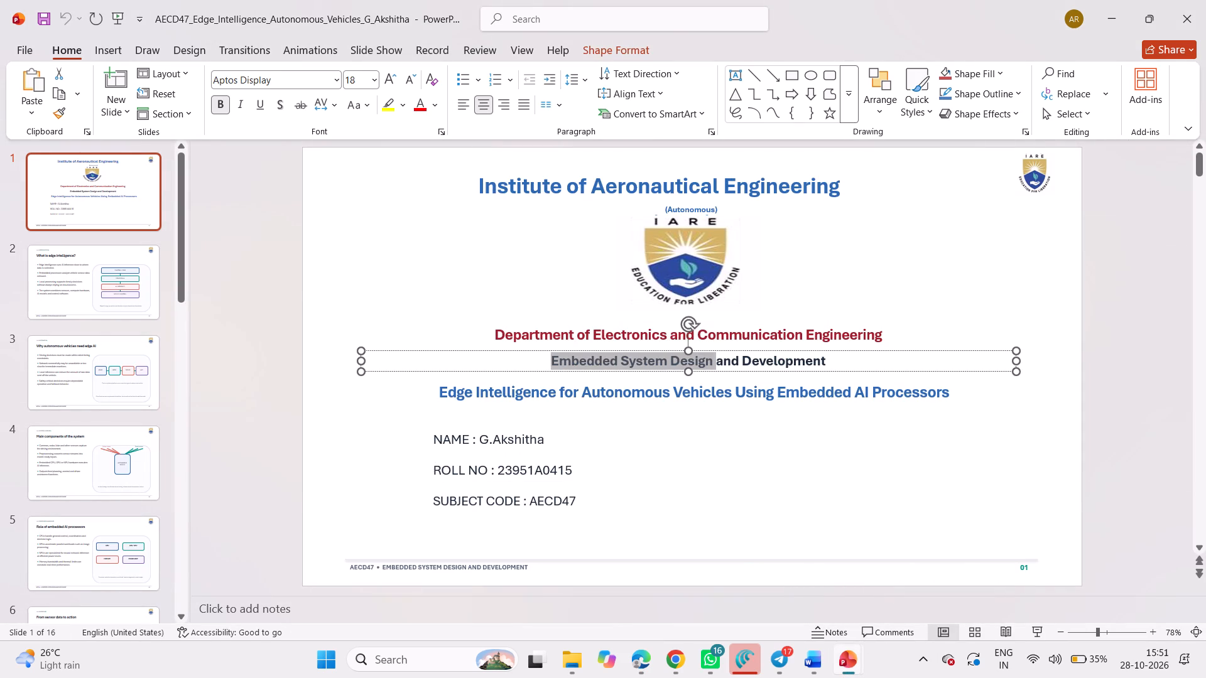
pyautogui.moveTo(725, 374); pyautogui.dragTo(839, 364)
pyautogui.hotkey('ctrl', 'c')
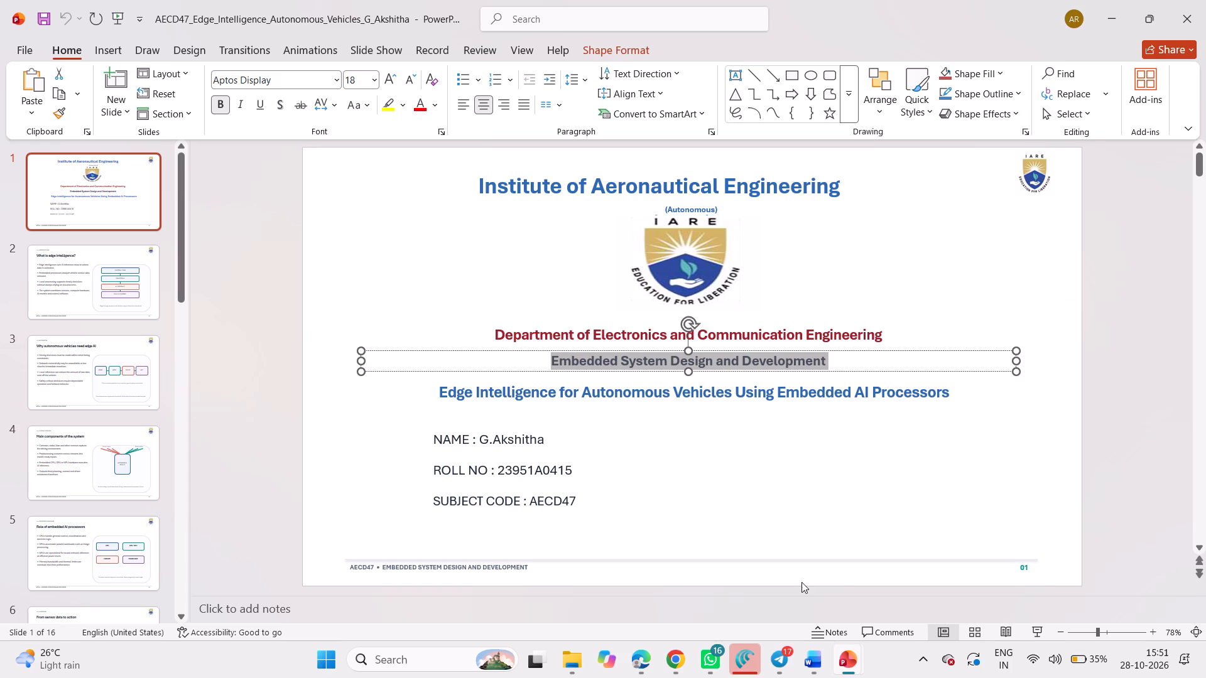
pyautogui.click(784, 587)
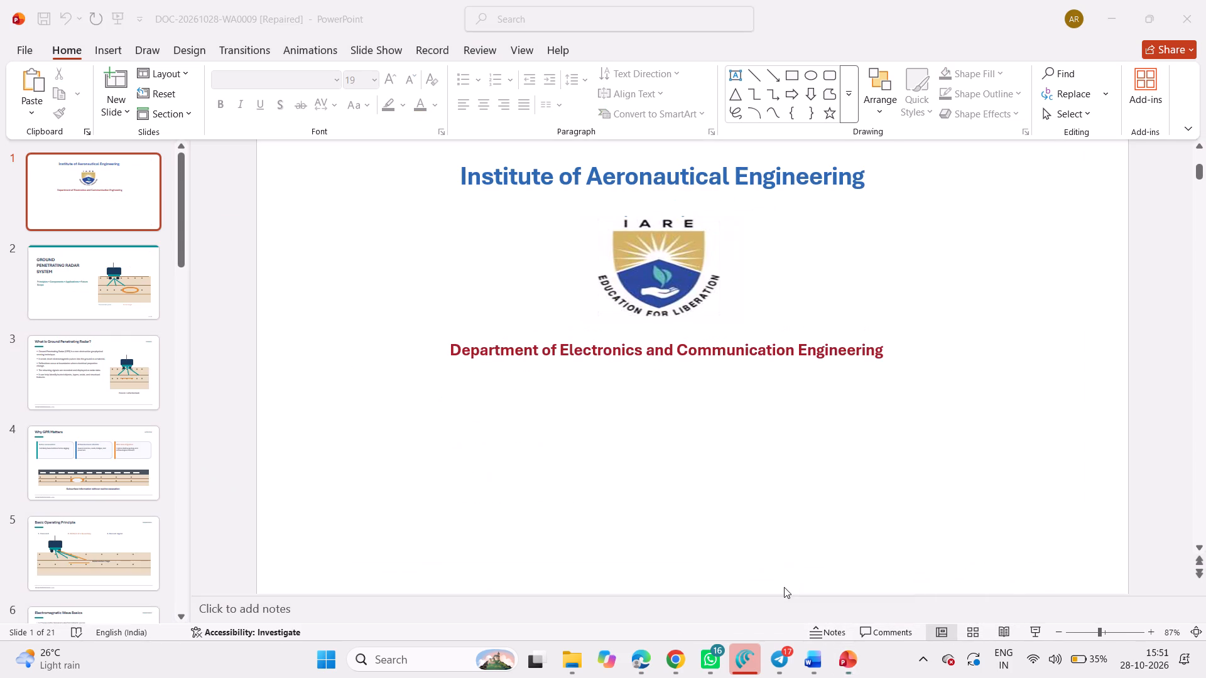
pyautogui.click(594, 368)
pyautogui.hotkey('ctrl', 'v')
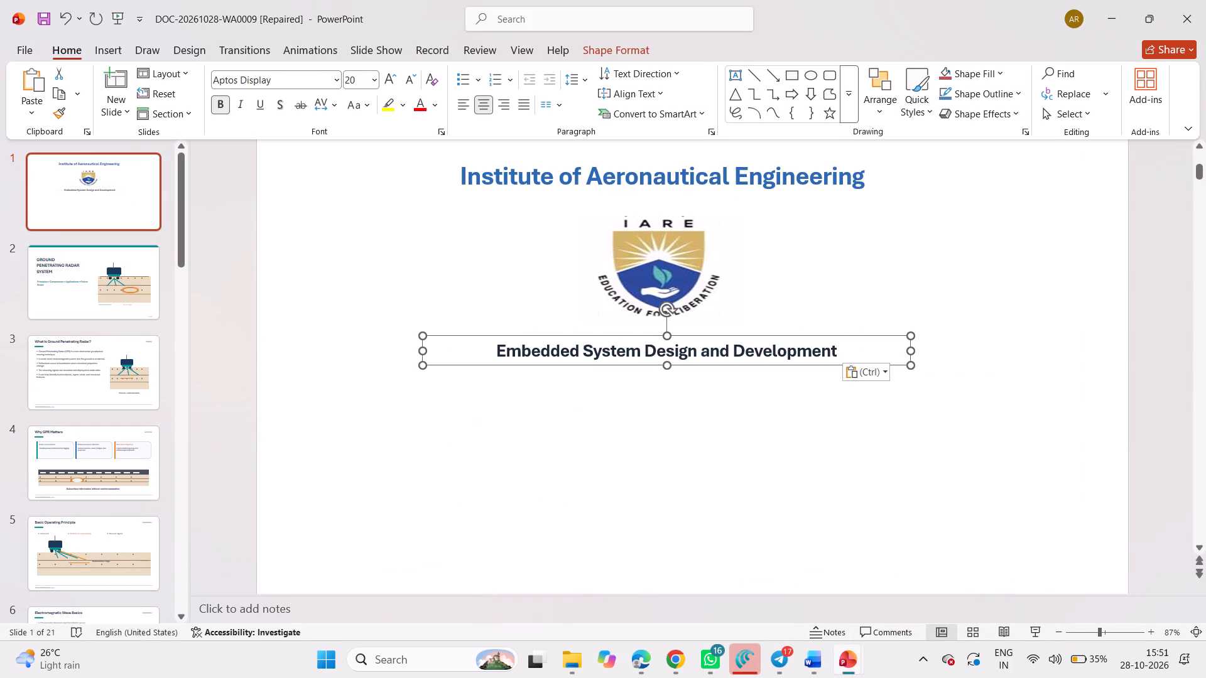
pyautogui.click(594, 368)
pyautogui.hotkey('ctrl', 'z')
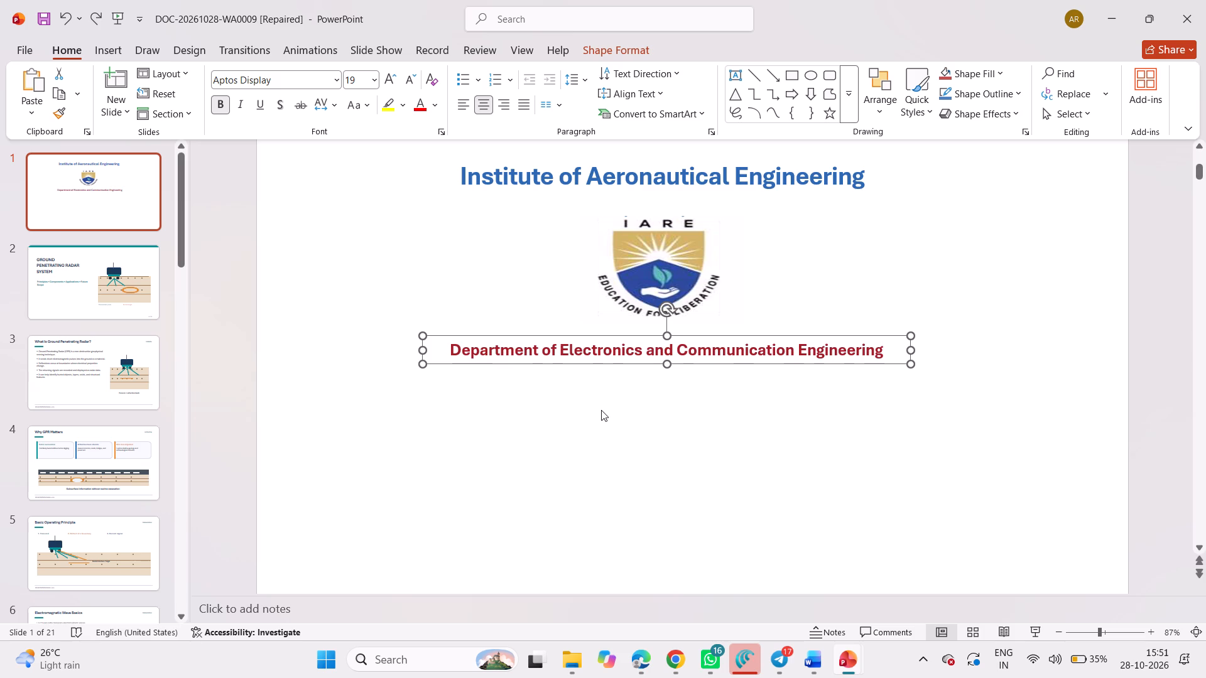
# Paste the copied subject line as a separate text box and position it just below the department line.
pyautogui.click(601, 410)
pyautogui.click(600, 385)
pyautogui.hotkey('ctrl', 'v')
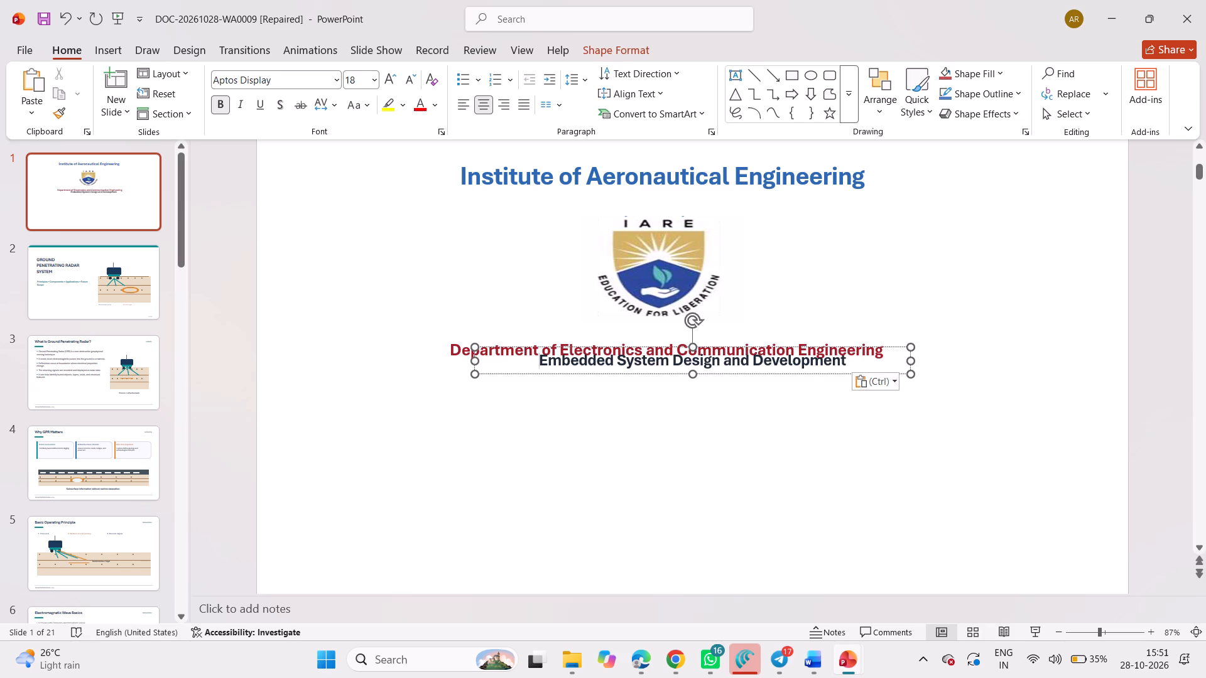
pyautogui.moveTo(727, 342); pyautogui.dragTo(744, 341)
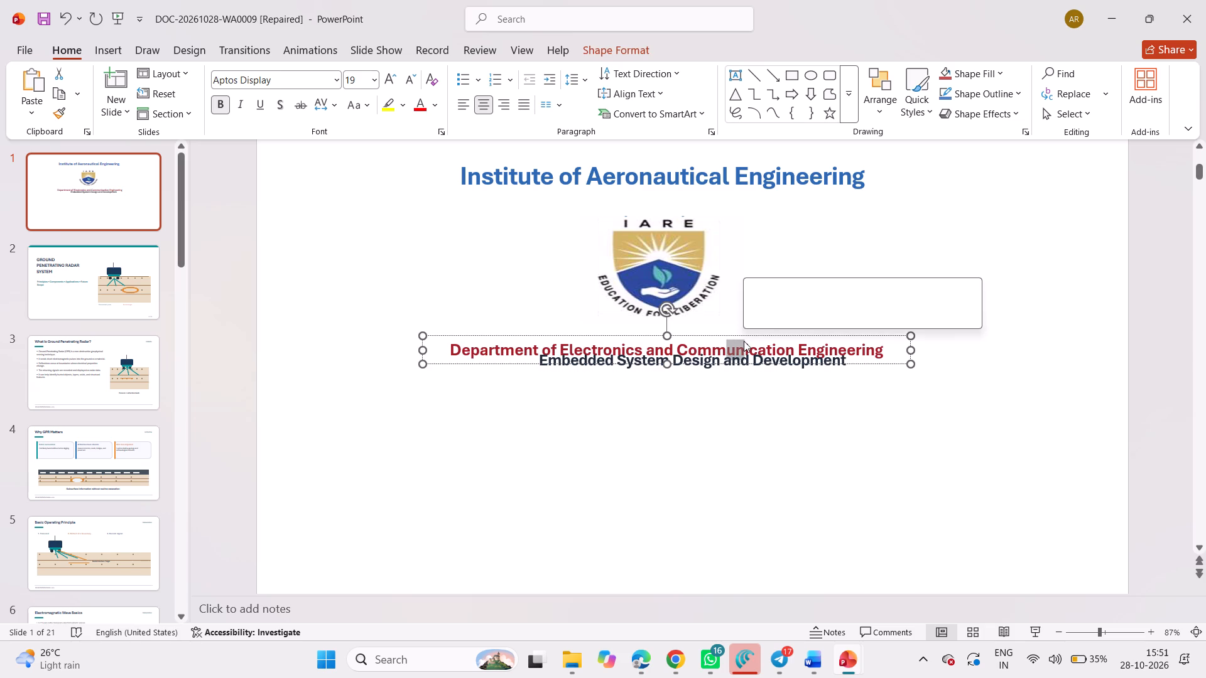
pyautogui.click(731, 271)
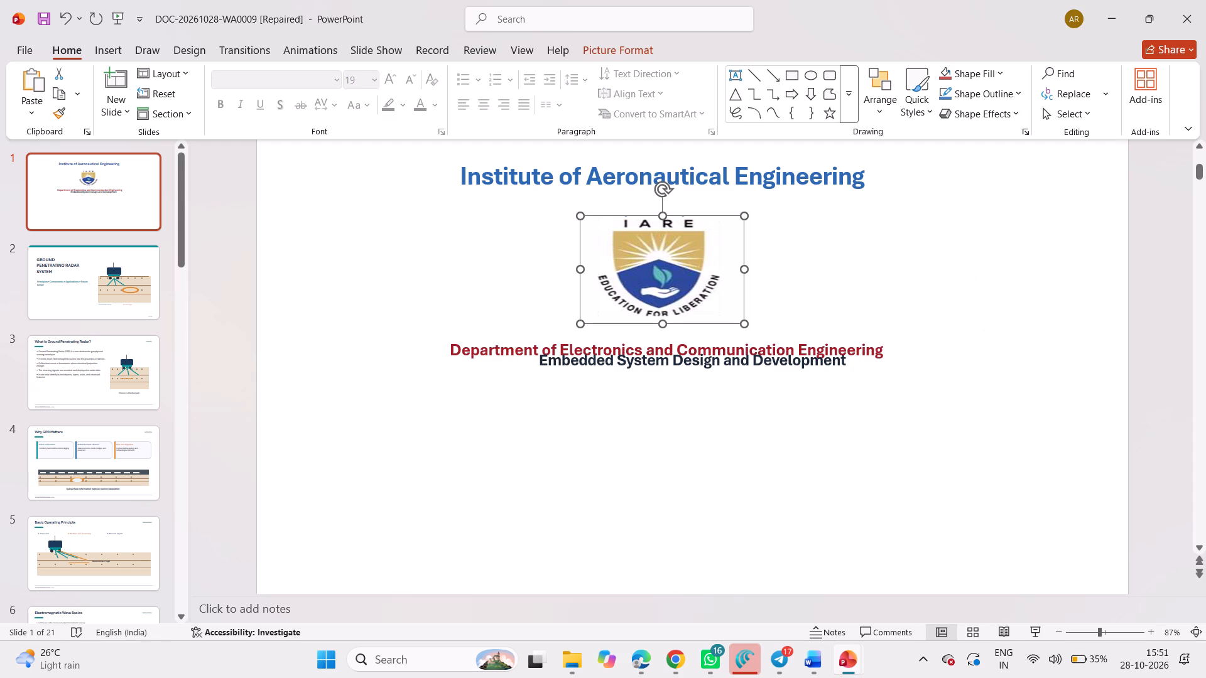
pyautogui.click(742, 361)
pyautogui.moveTo(744, 345); pyautogui.dragTo(736, 358)
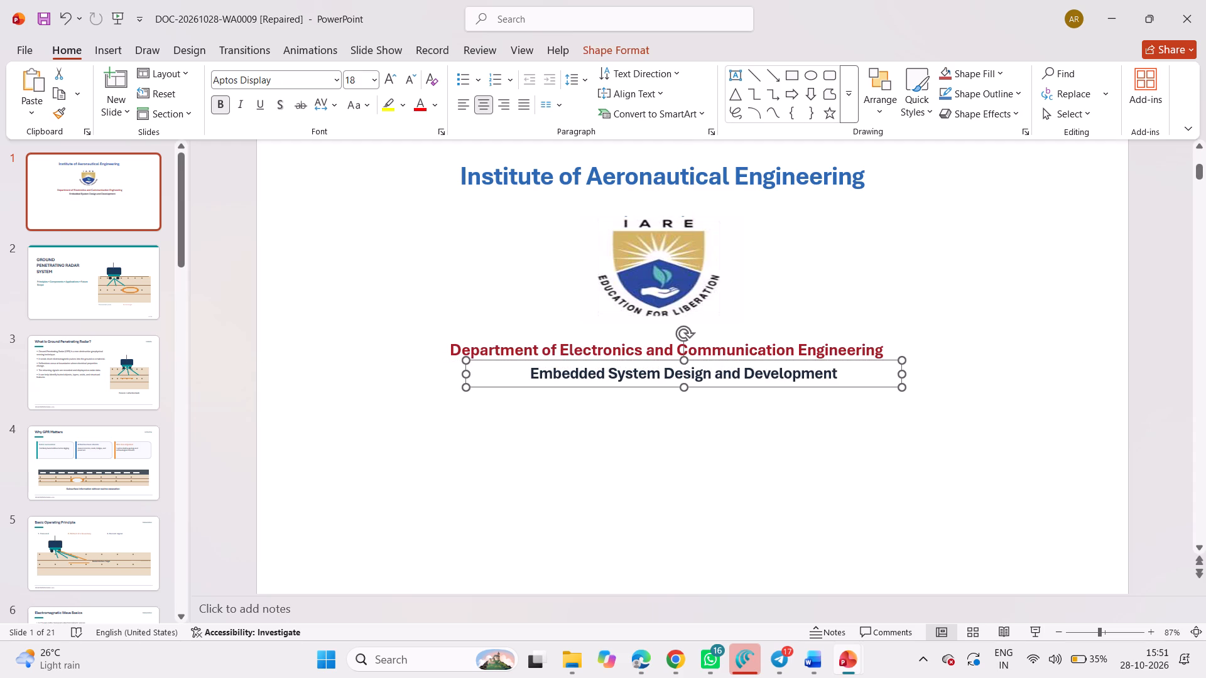
# Clear all the "Embedded System Design and Development" text from the pasted box, keeping the empty box in place.
pyautogui.click(845, 369)
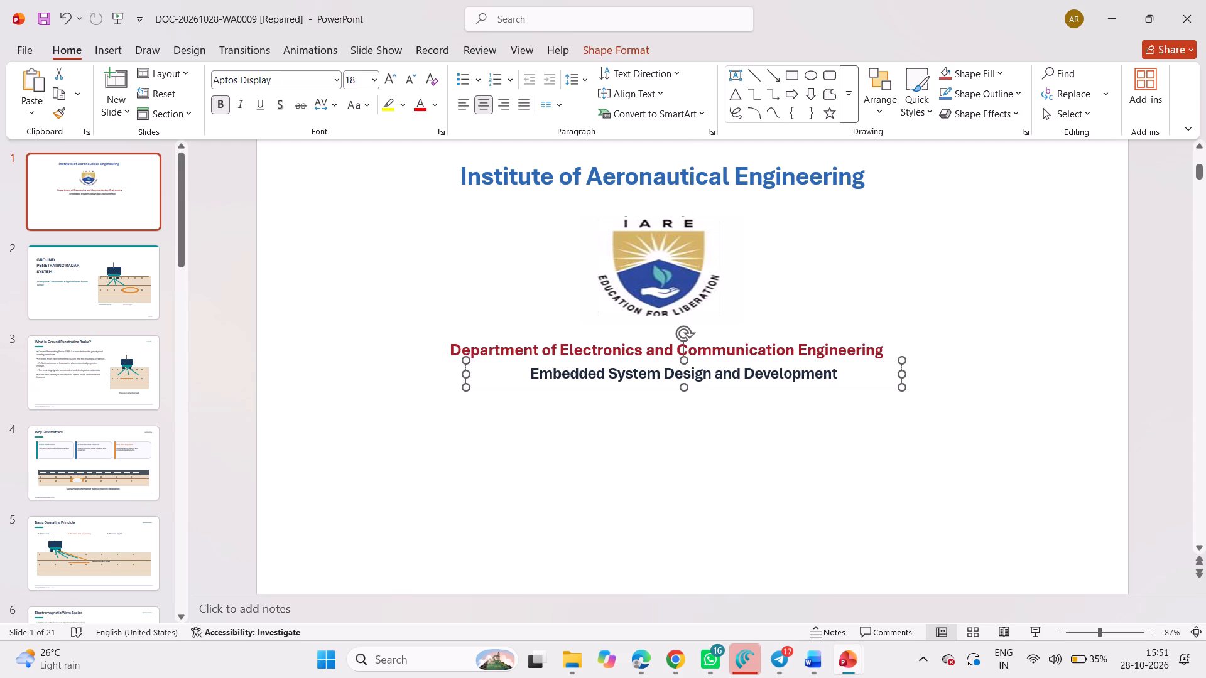
pyautogui.click(835, 373)
pyautogui.press('BackSpace')
pyautogui.press('BackSpace')
pyautogui.press('BackSpace')
pyautogui.press('BackSpace')
pyautogui.press('BackSpace')
pyautogui.press('BackSpace')
pyautogui.press('BackSpace')
pyautogui.press('BackSpace')
pyautogui.press('BackSpace')
pyautogui.press('BackSpace')
pyautogui.press('BackSpace')
pyautogui.press('BackSpace')
pyautogui.press('BackSpace')
pyautogui.press('BackSpace')
pyautogui.press('BackSpace')
pyautogui.press('BackSpace')
pyautogui.press('BackSpace')
pyautogui.press('BackSpace')
pyautogui.press('BackSpace')
pyautogui.press('BackSpace')
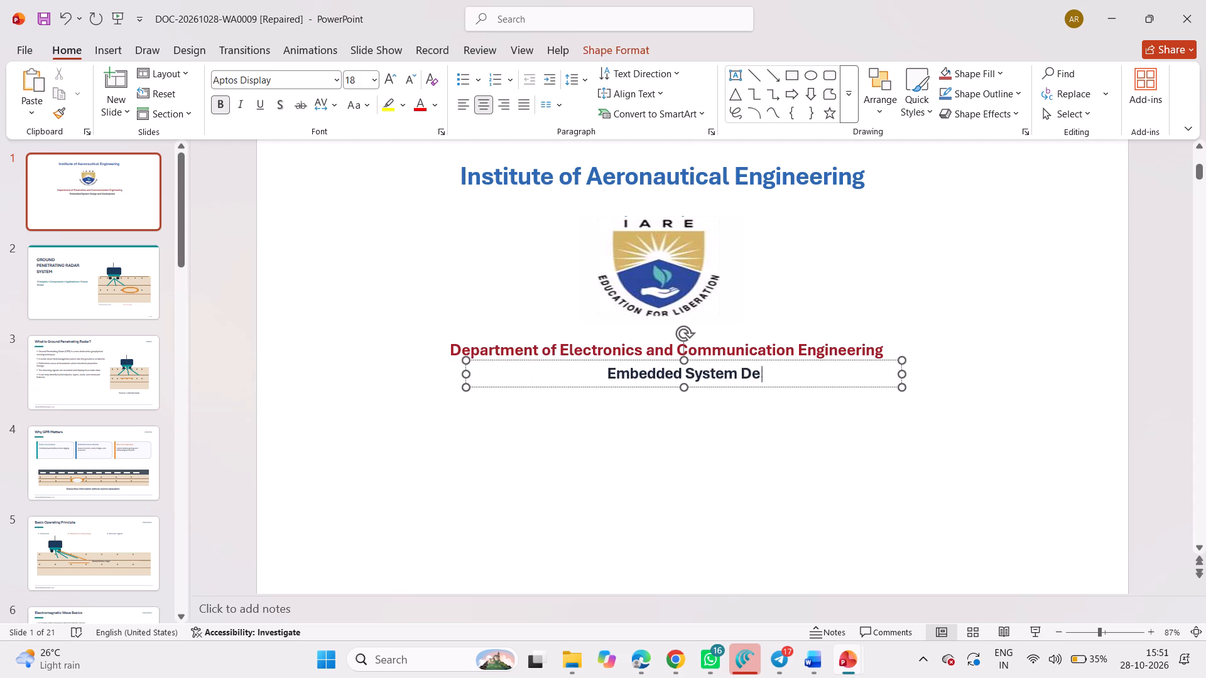
pyautogui.press('BackSpace')
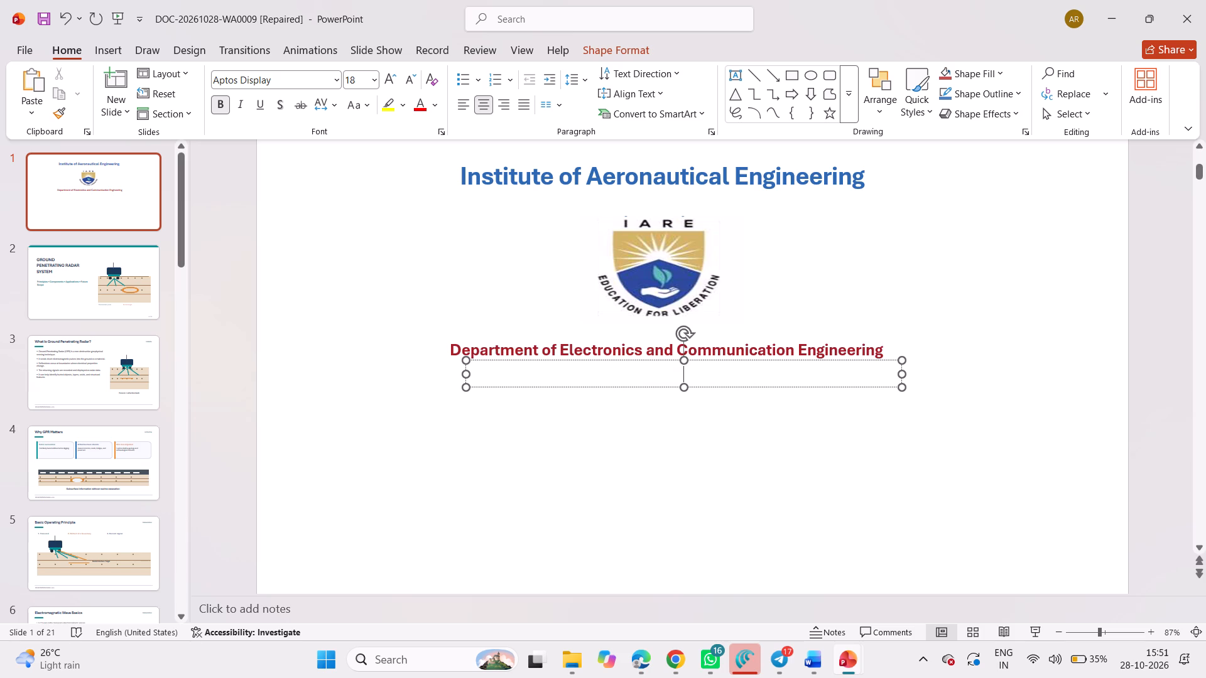
pyautogui.click(666, 651)
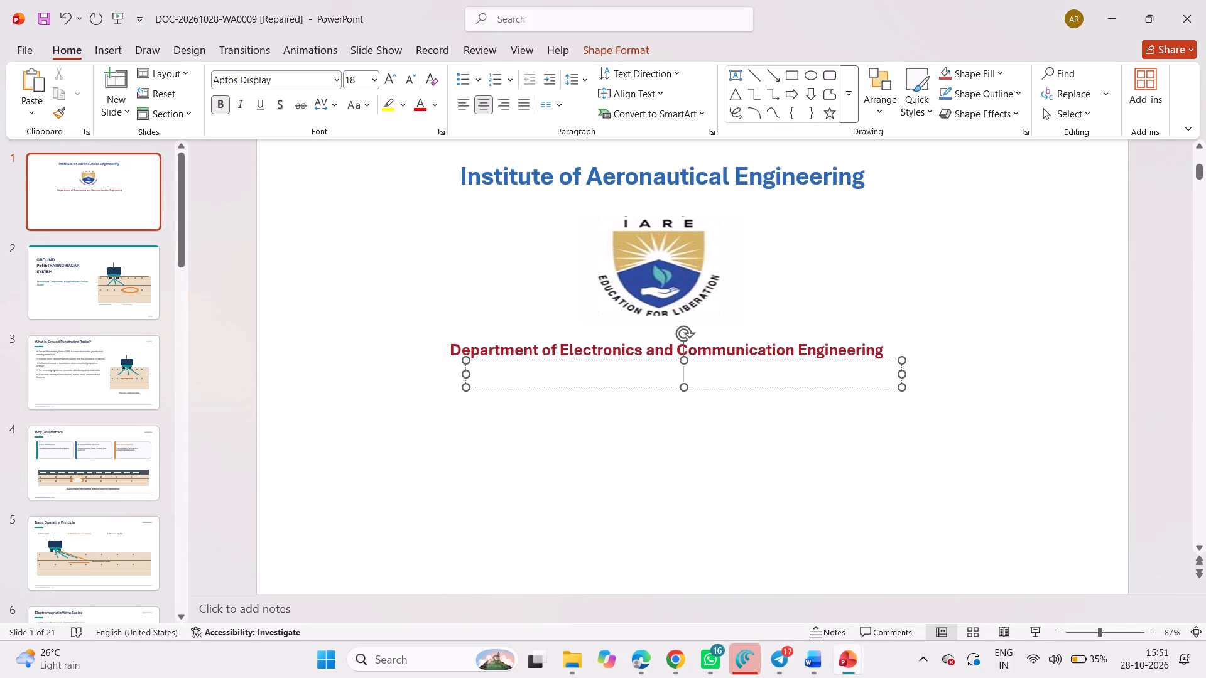
# Enter "Microwave and Radar Engineering" as the subject line in the empty text box below the department line.
pyautogui.click(709, 375)
pyautogui.write('owave and')
pyautogui.press('space')
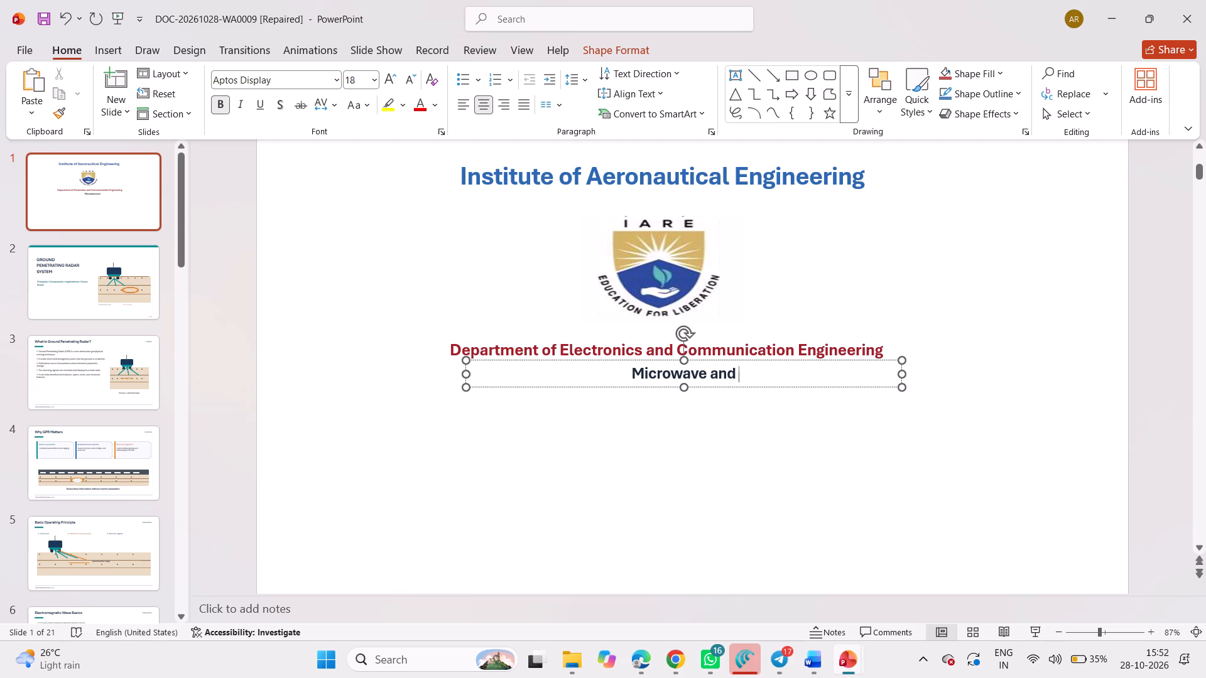
pyautogui.press('space')
pyautogui.press('r')
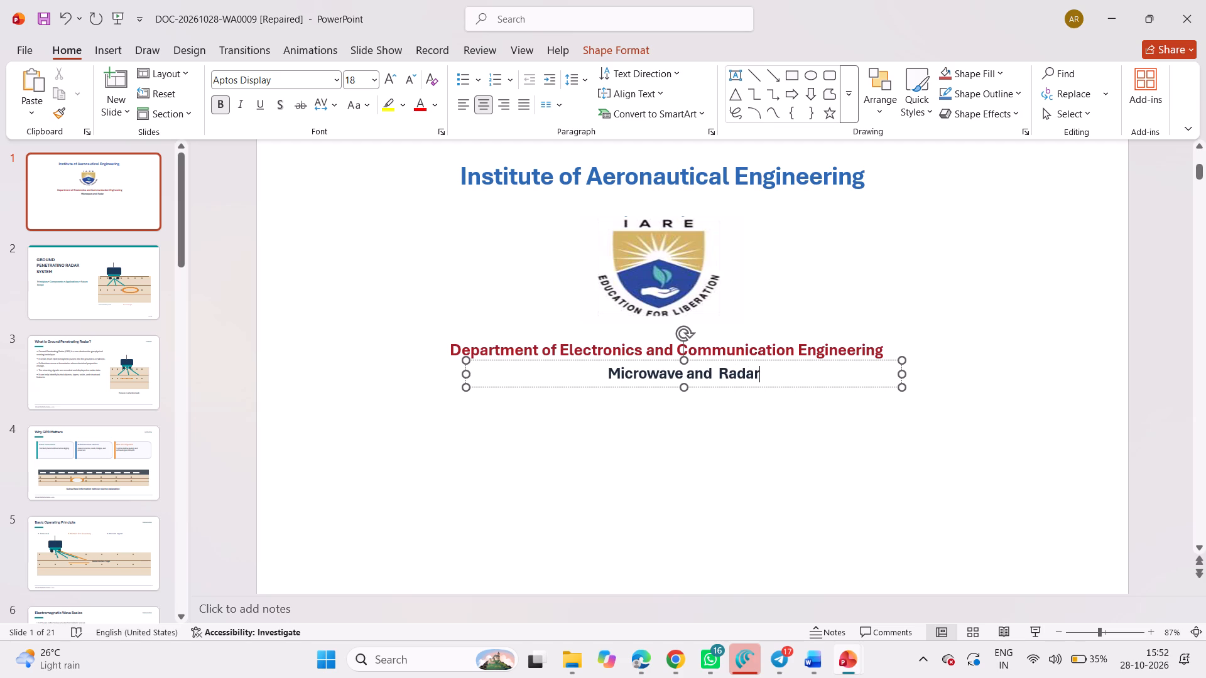
pyautogui.press('space')
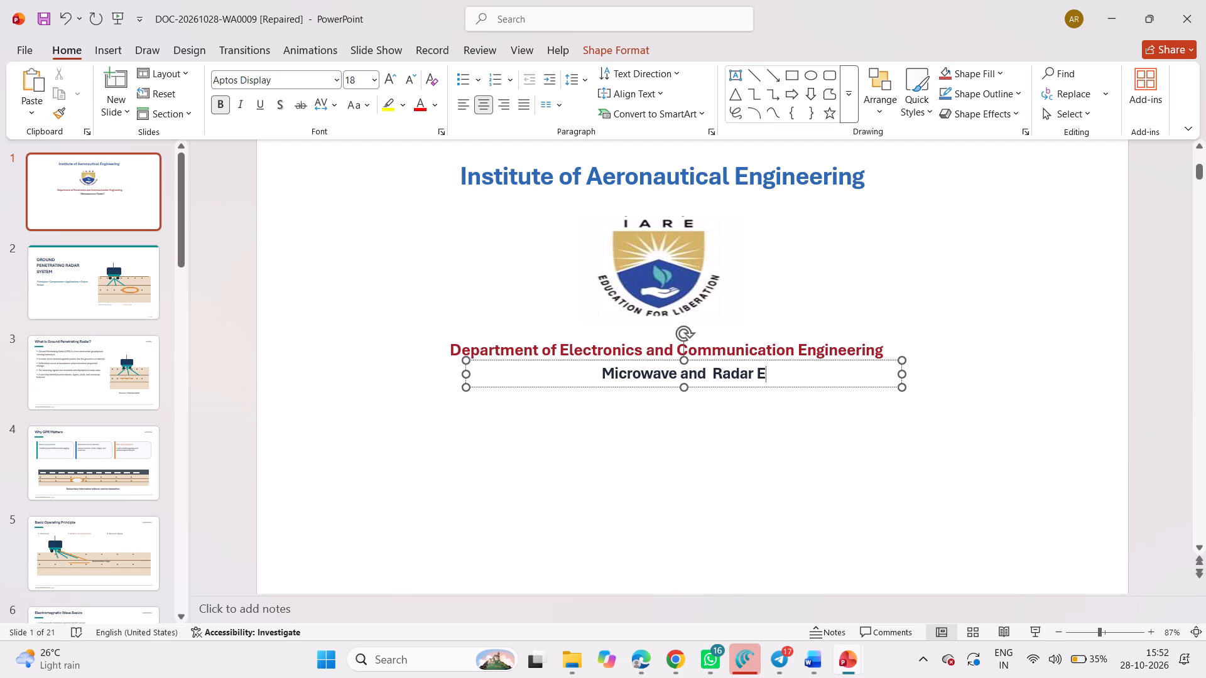
pyautogui.write('nginer')
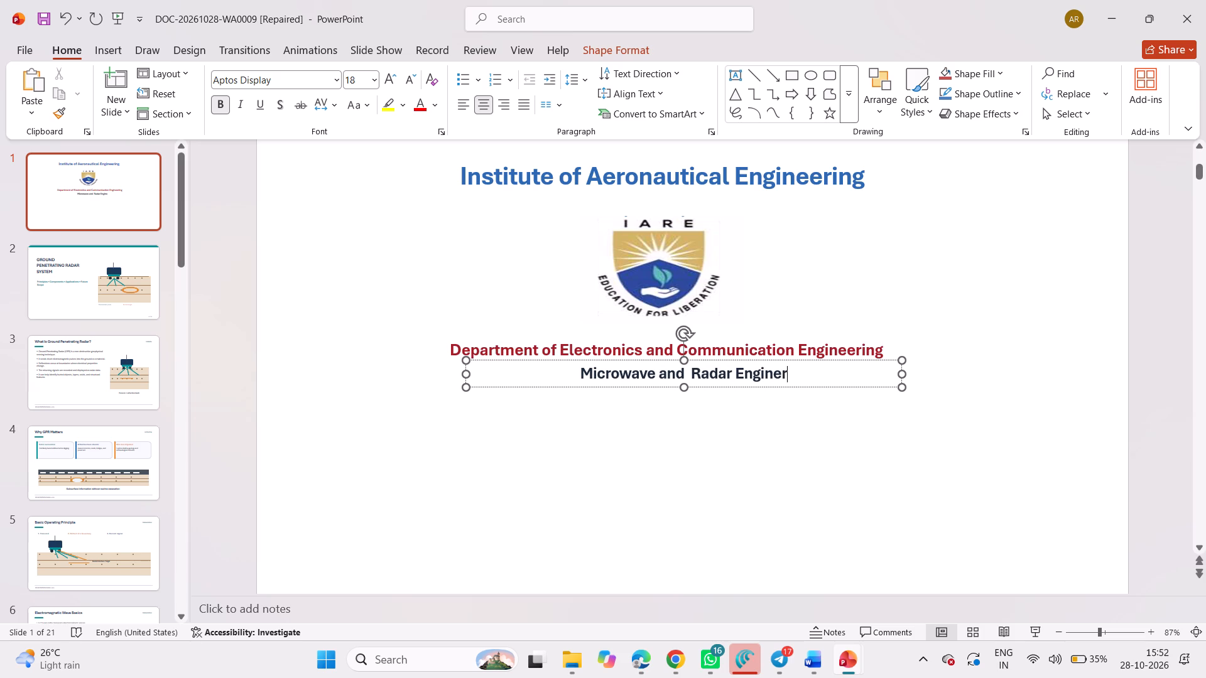
pyautogui.press('BackSpace')
pyautogui.write('ering')
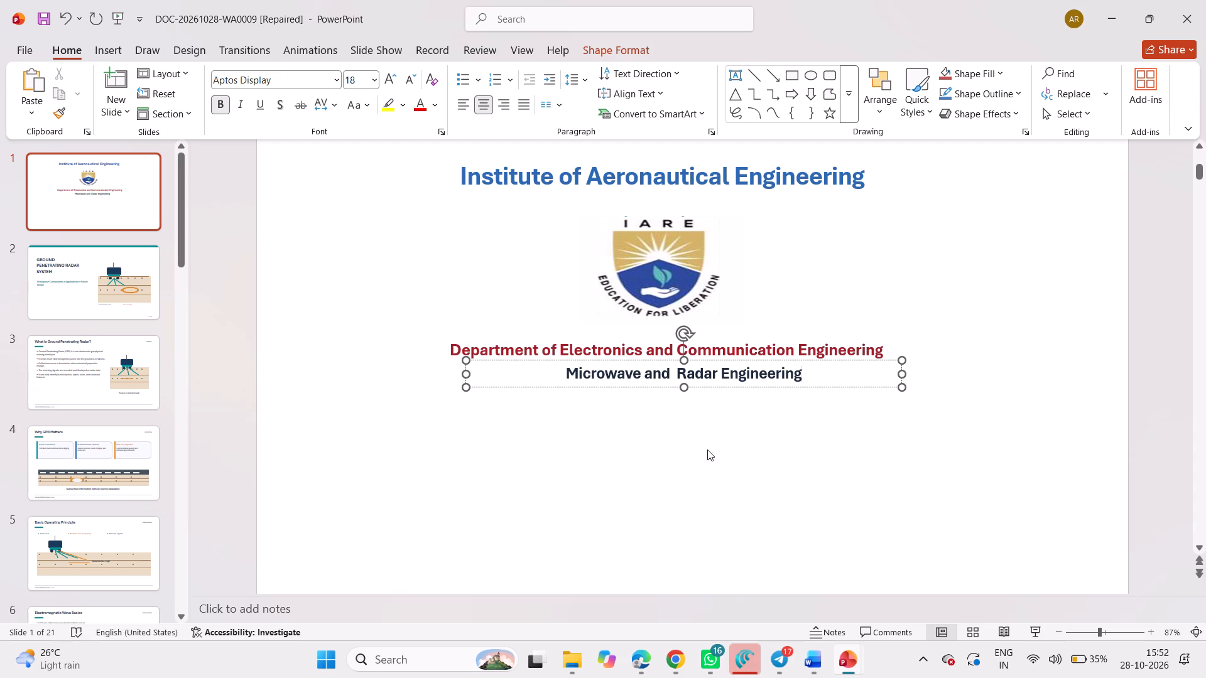
pyautogui.click(567, 375)
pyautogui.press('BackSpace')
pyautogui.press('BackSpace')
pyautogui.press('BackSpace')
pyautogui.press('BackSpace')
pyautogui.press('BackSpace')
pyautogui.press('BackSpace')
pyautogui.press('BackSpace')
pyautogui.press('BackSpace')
# Narrow the subject line's text box slightly from its right side to centre the text under the department line.
pyautogui.moveTo(905, 373); pyautogui.dragTo(871, 377)
pyautogui.click(849, 457)
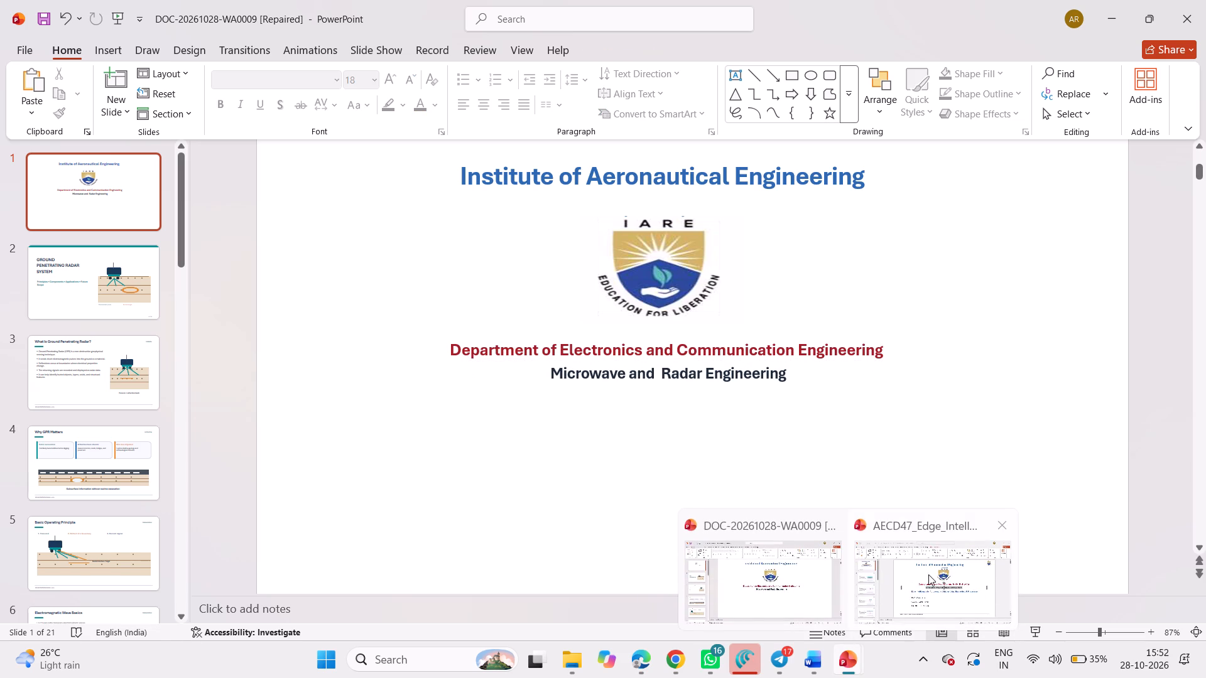
# Copy the title text "Edge Intelligence for Autonomous Vehicles Using Embedded AI Processors" from the Edge Intelligence presentation's first slide.
pyautogui.click(930, 574)
pyautogui.click(722, 397)
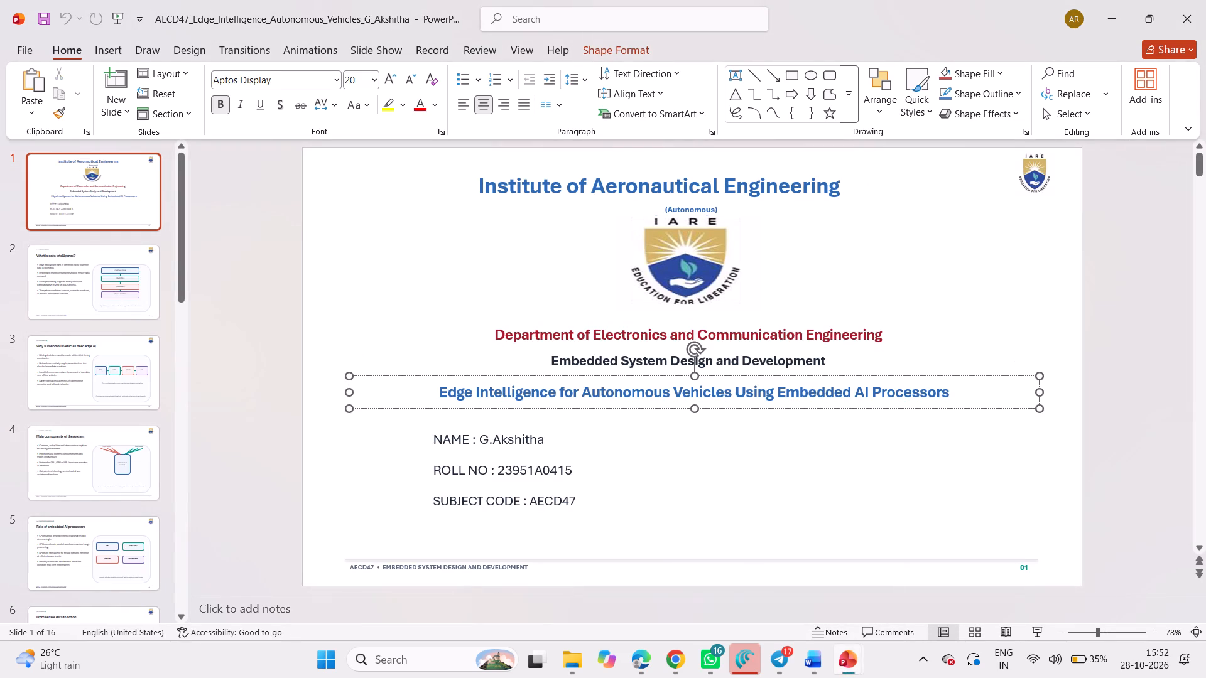
pyautogui.moveTo(435, 394); pyautogui.dragTo(563, 411)
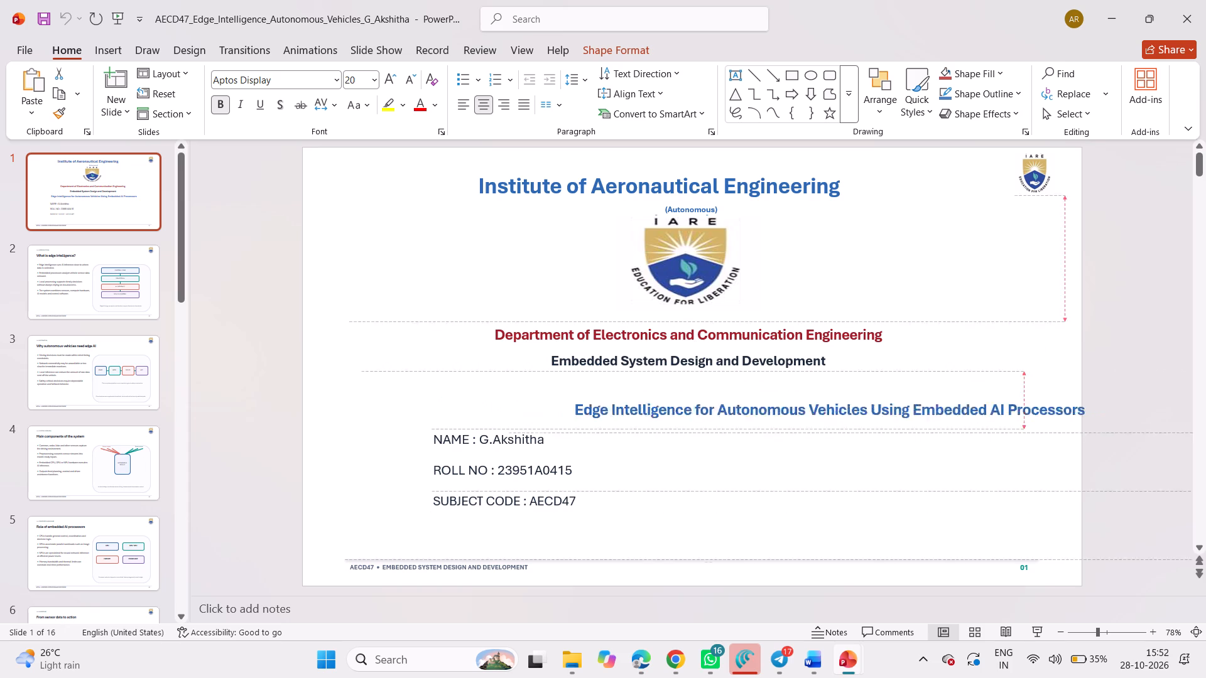
pyautogui.moveTo(563, 411); pyautogui.dragTo(451, 399)
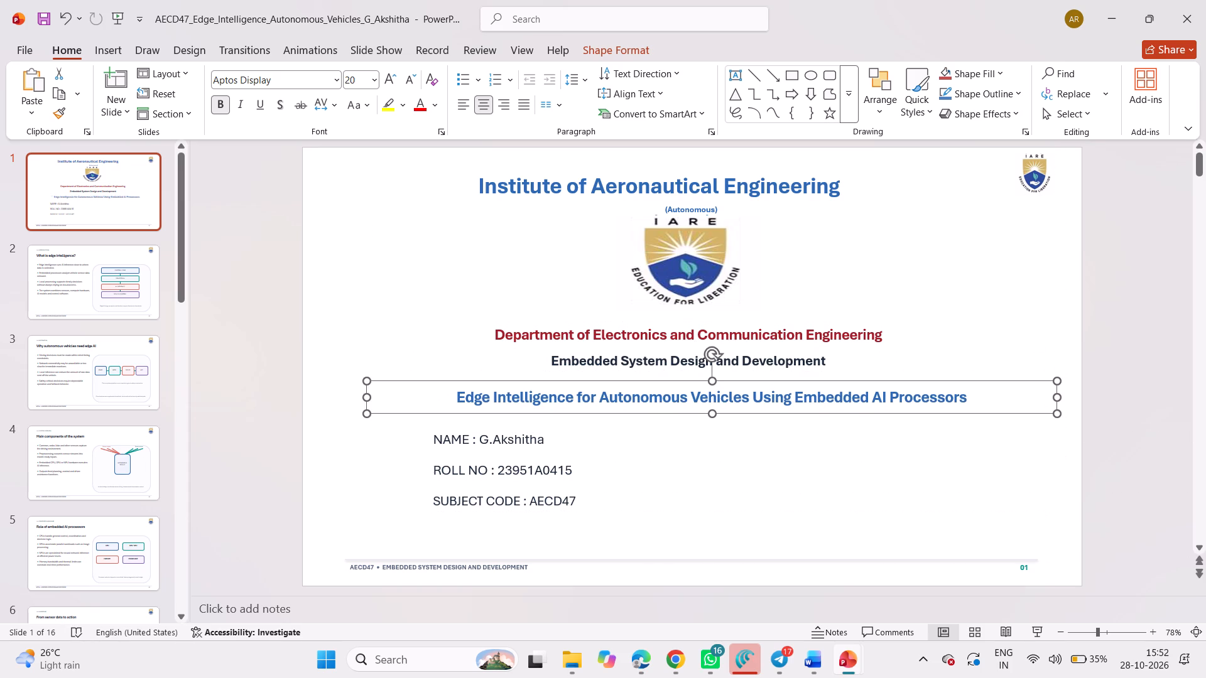
pyautogui.moveTo(455, 395); pyautogui.dragTo(432, 390)
pyautogui.moveTo(434, 394); pyautogui.dragTo(445, 394)
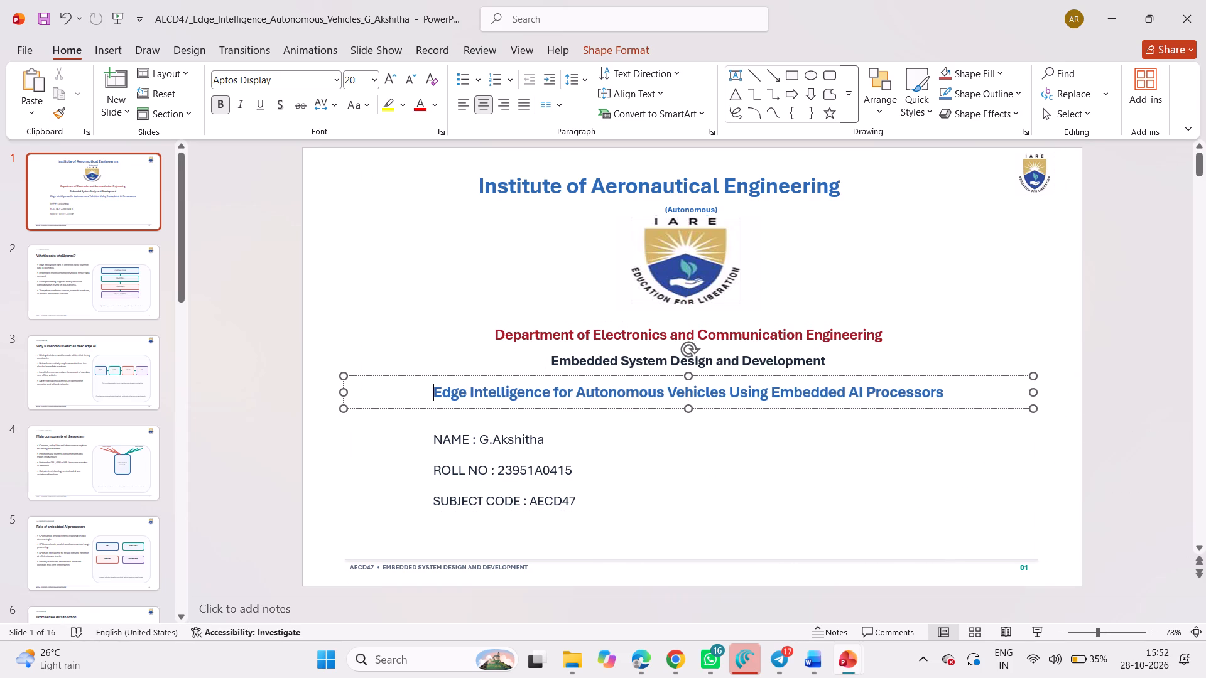
pyautogui.moveTo(445, 394); pyautogui.dragTo(962, 385)
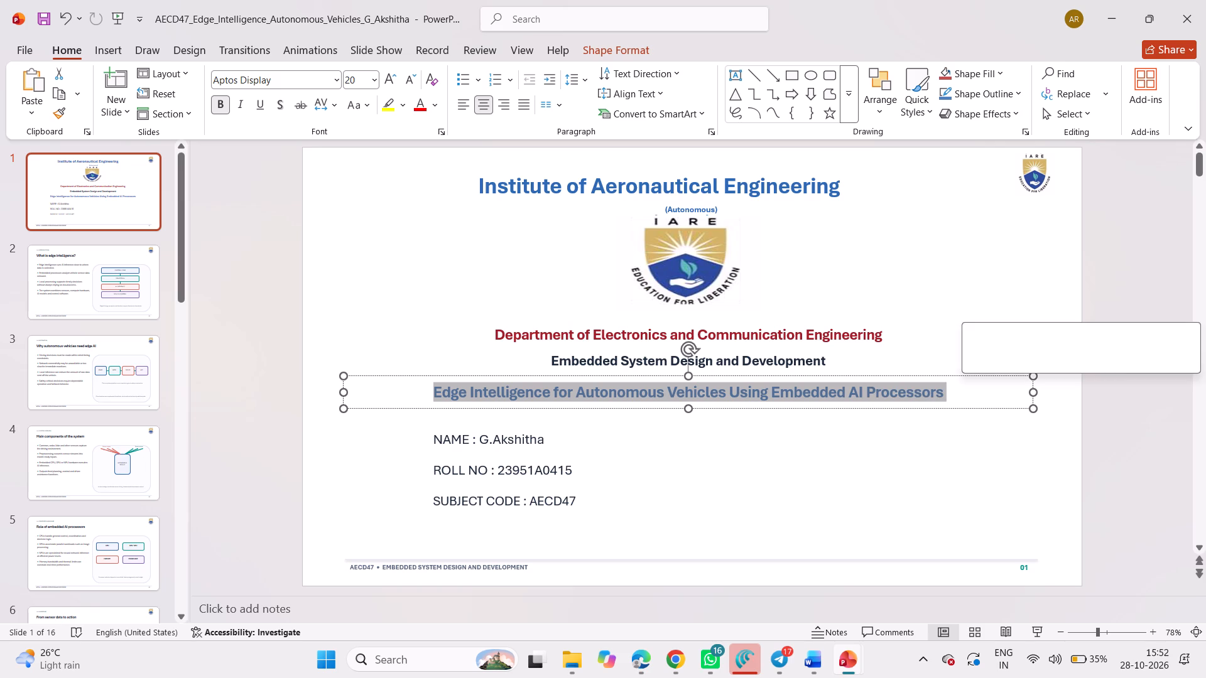
pyautogui.hotkey('ctrl', 'c')
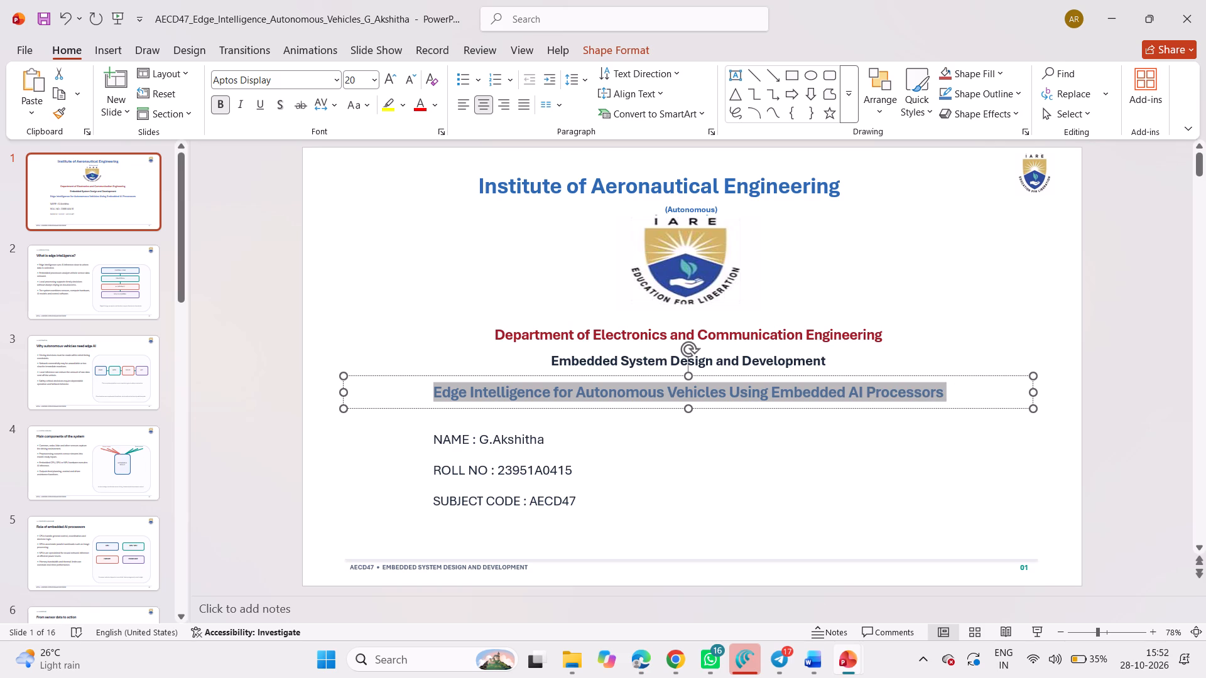
# Paste the copied title onto the radar presentation's cover slide and position it just below the subject line.
pyautogui.click(781, 601)
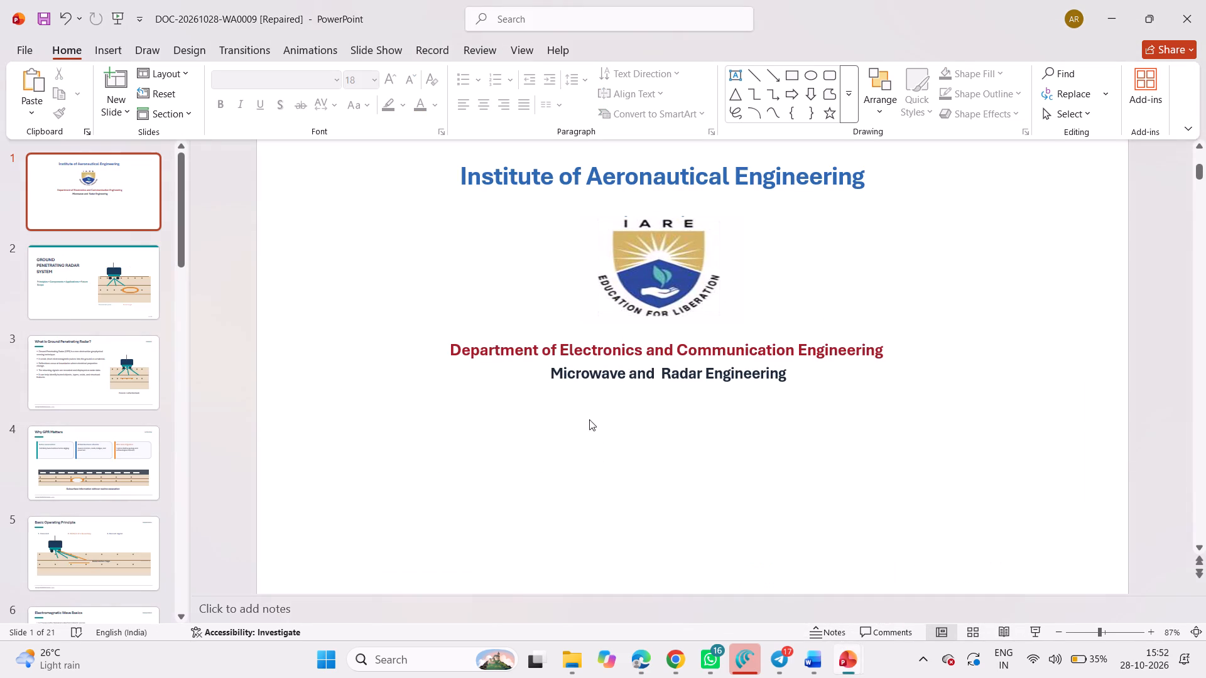
pyautogui.click(560, 404)
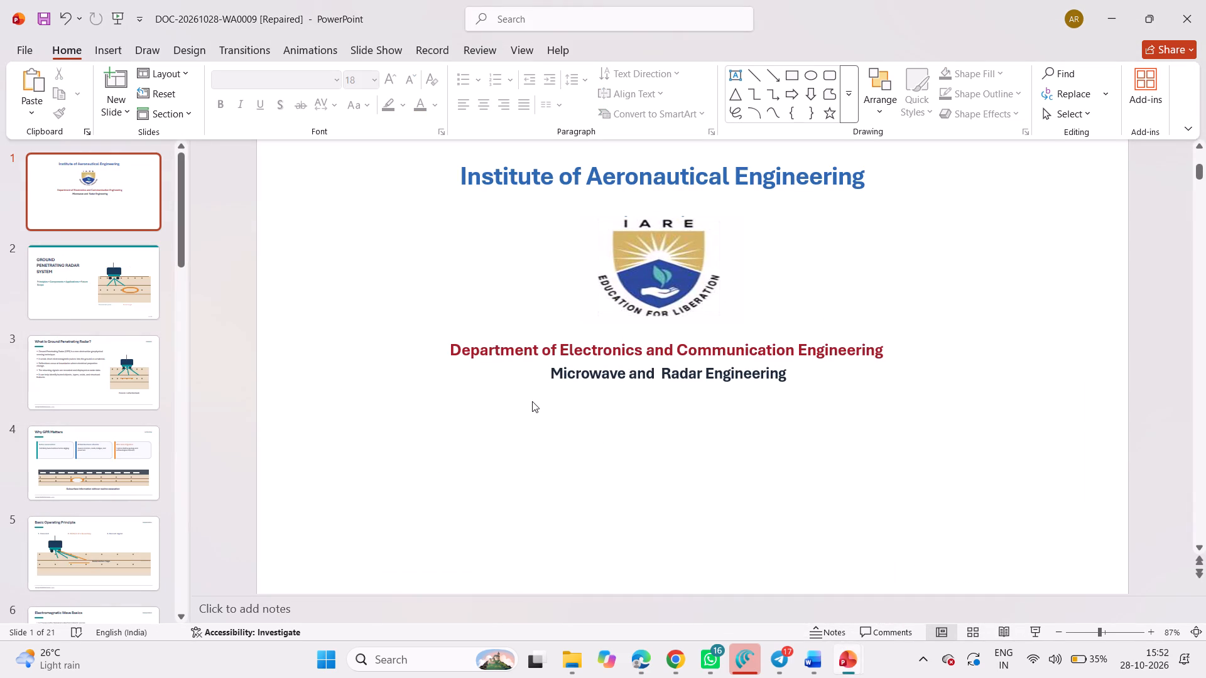
pyautogui.click(532, 401)
pyautogui.hotkey('ctrl', 'v')
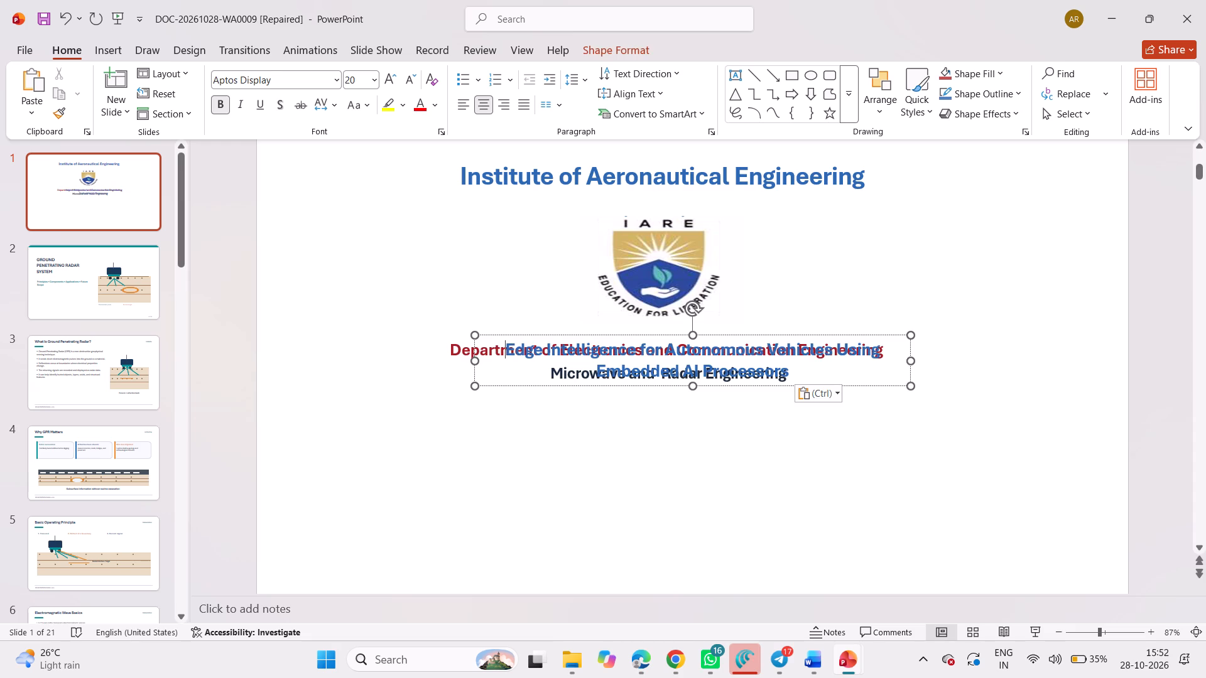
pyautogui.moveTo(753, 334); pyautogui.dragTo(742, 386)
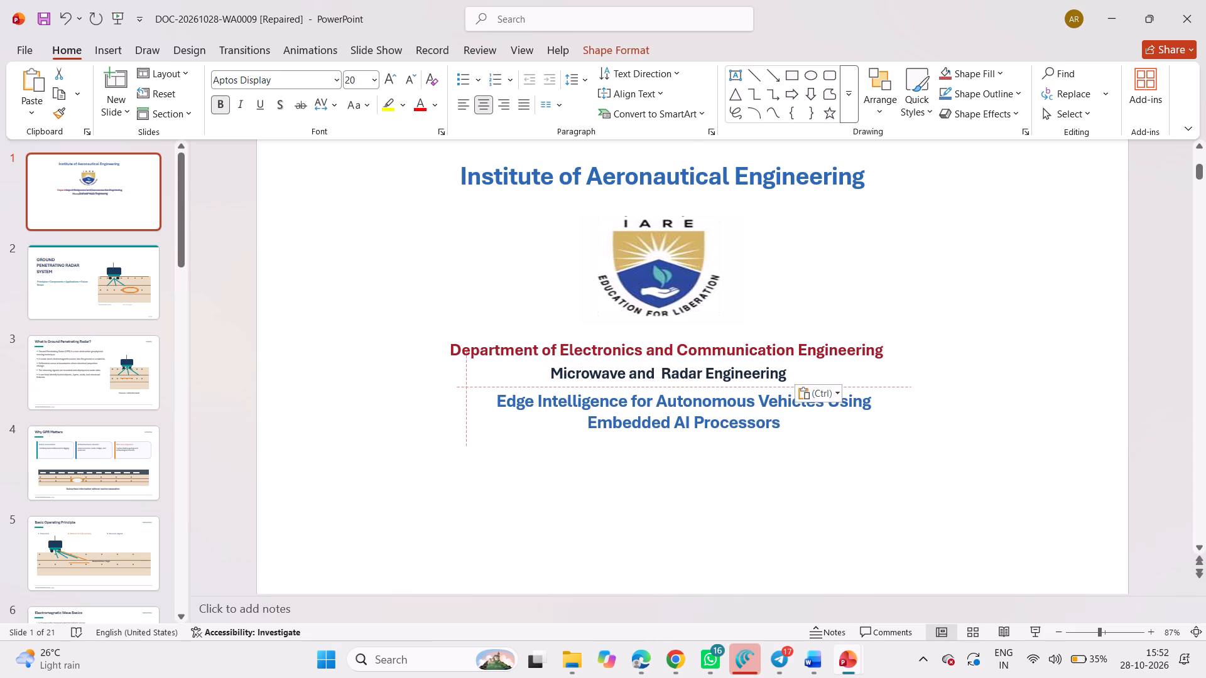
pyautogui.moveTo(742, 386); pyautogui.dragTo(741, 386)
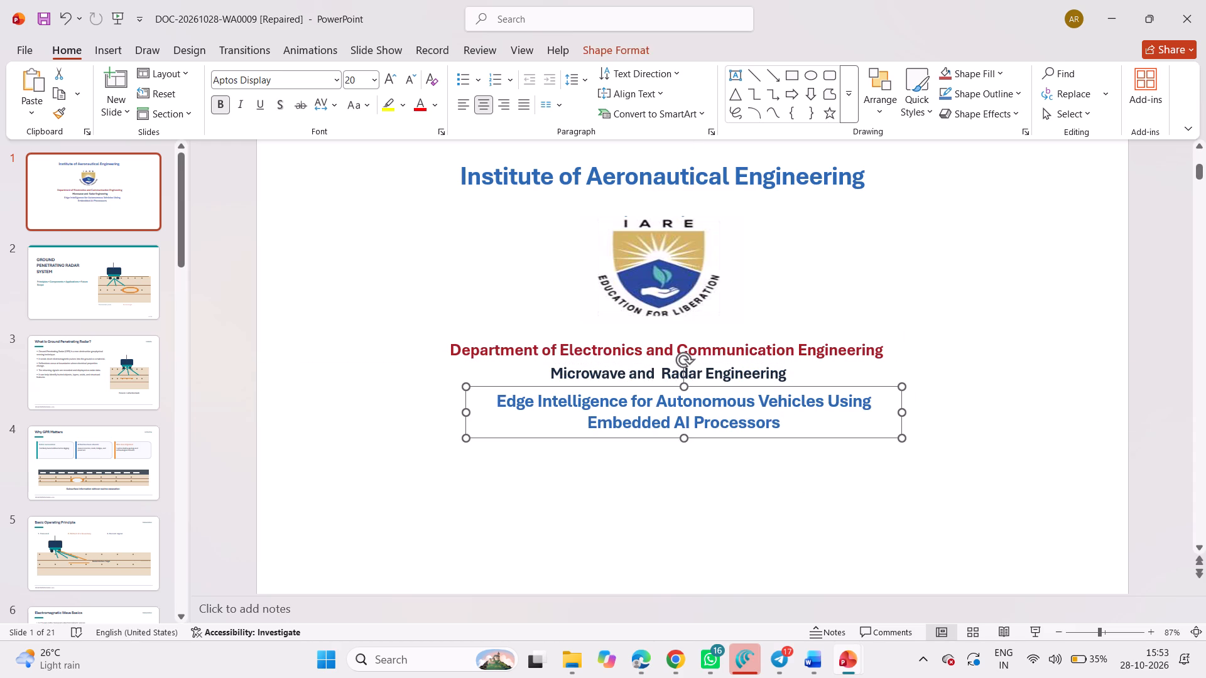
# Clear all the Edge Intelligence title text from the pasted box, keeping the empty box in place.
pyautogui.click(788, 426)
pyautogui.press('BackSpace')
pyautogui.press('BackSpace')
pyautogui.press('BackSpace')
pyautogui.press('BackSpace')
pyautogui.press('BackSpace')
pyautogui.press('BackSpace')
pyautogui.press('BackSpace')
pyautogui.press('BackSpace')
pyautogui.press('BackSpace')
pyautogui.press('BackSpace')
pyautogui.press('BackSpace')
pyautogui.press('BackSpace')
pyautogui.press('BackSpace')
pyautogui.press('BackSpace')
pyautogui.press('BackSpace')
pyautogui.press('BackSpace')
pyautogui.press('BackSpace')
pyautogui.press('BackSpace')
pyautogui.press('BackSpace')
pyautogui.press('BackSpace')
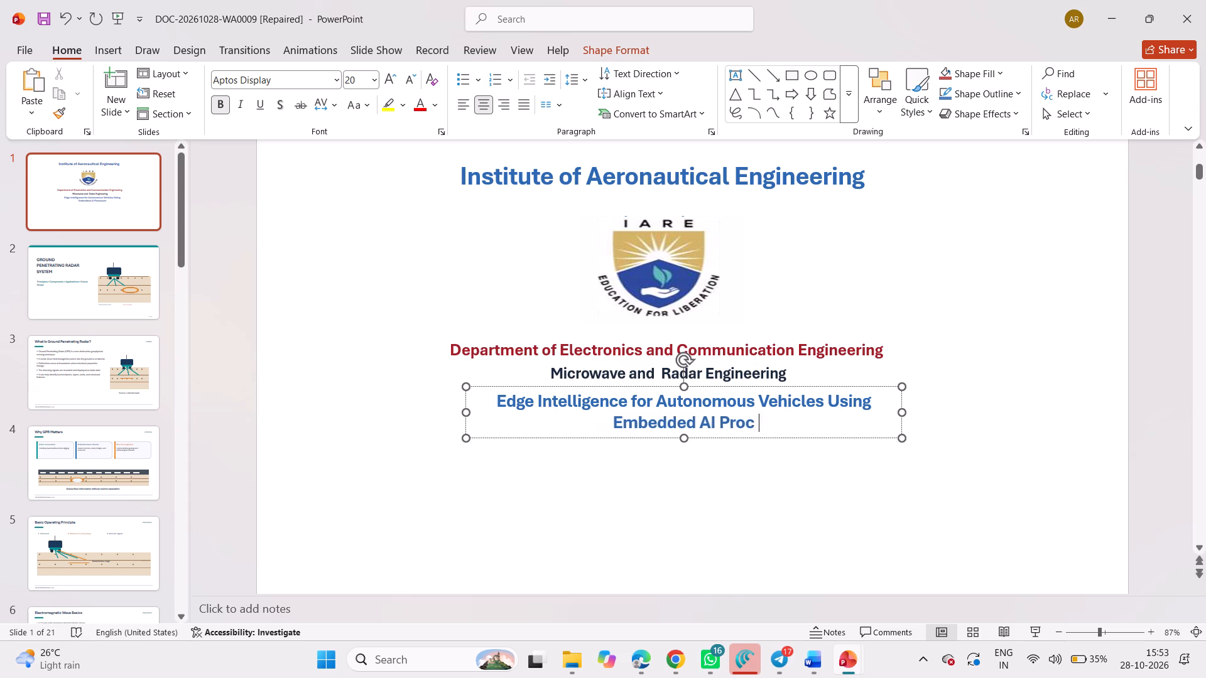
pyautogui.press('BackSpace')
pyautogui.press('BackSpace')
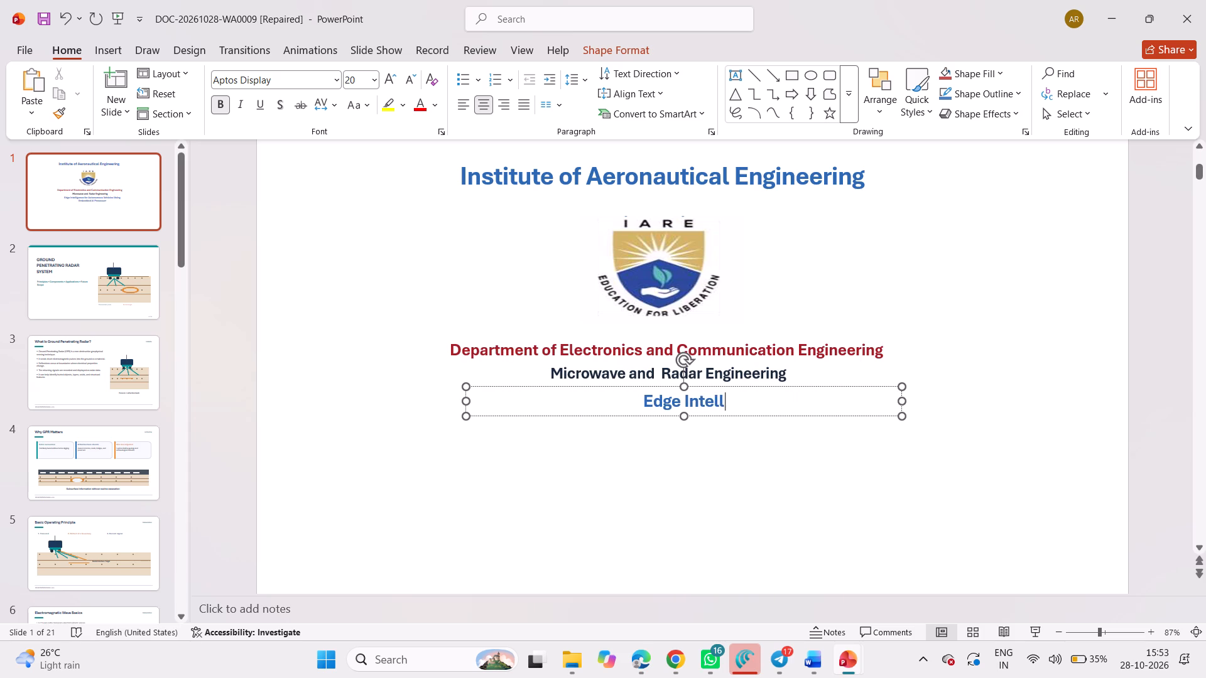
pyautogui.press('BackSpace')
pyautogui.press('BackSpace')
pyautogui.press('BackSpace')
pyautogui.press('BackSpace')
pyautogui.press('BackSpace')
pyautogui.press('BackSpace')
pyautogui.press('BackSpace')
pyautogui.press('BackSpace')
pyautogui.press('BackSpace')
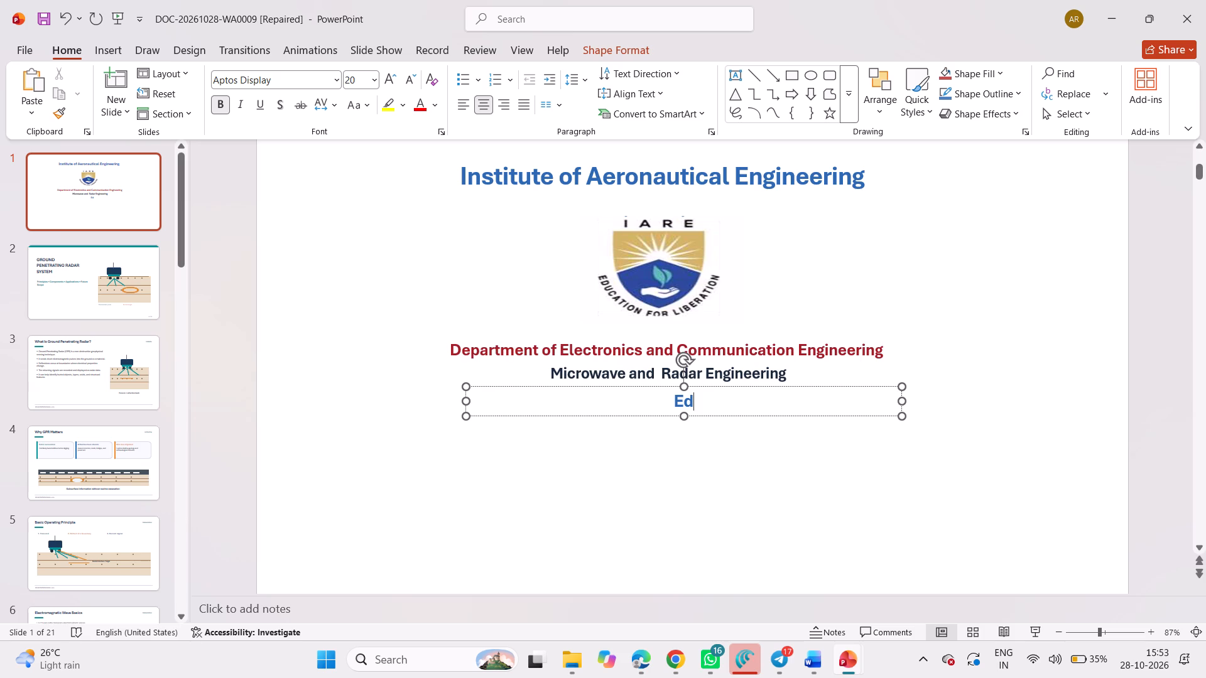
pyautogui.press('BackSpace')
pyautogui.press('BackSpace')
# Enter "Ground Penetrating Radar System" as the topic title in the empty box below the subject line.
pyautogui.press('g')
pyautogui.write('re')
pyautogui.press('BackSpace')
pyautogui.write('ound')
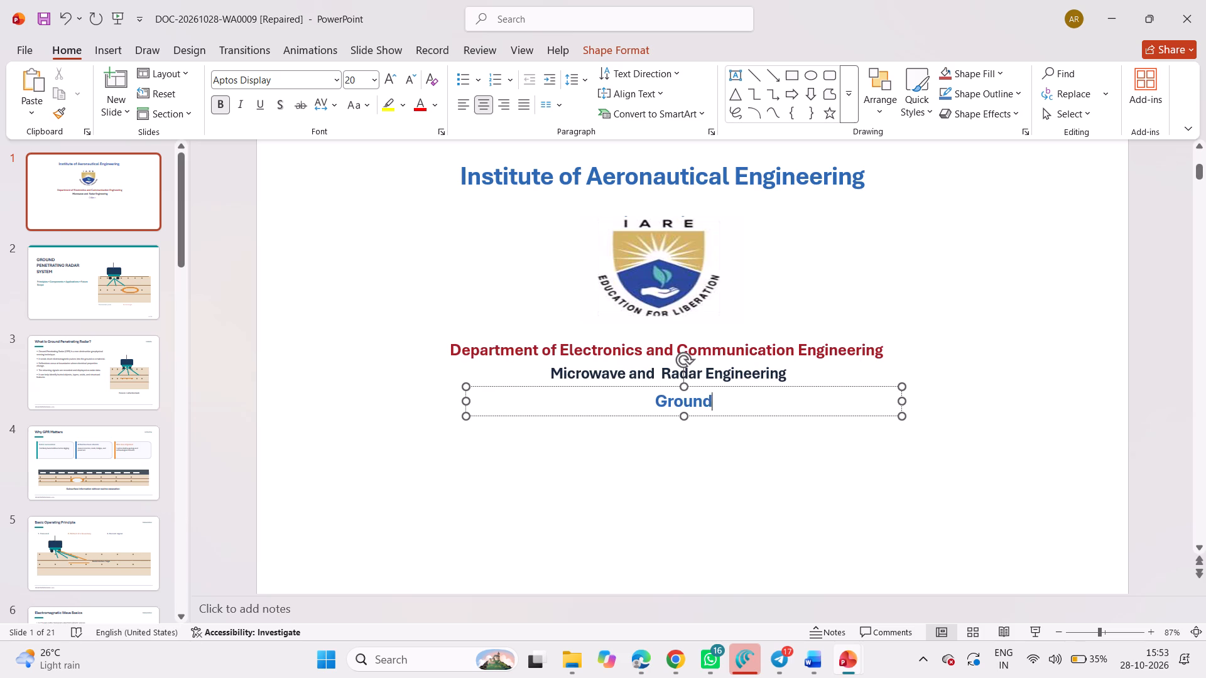
pyautogui.press('space')
pyautogui.press('p')
pyautogui.write('eneyt')
pyautogui.press('BackSpace')
pyautogui.press('BackSpace')
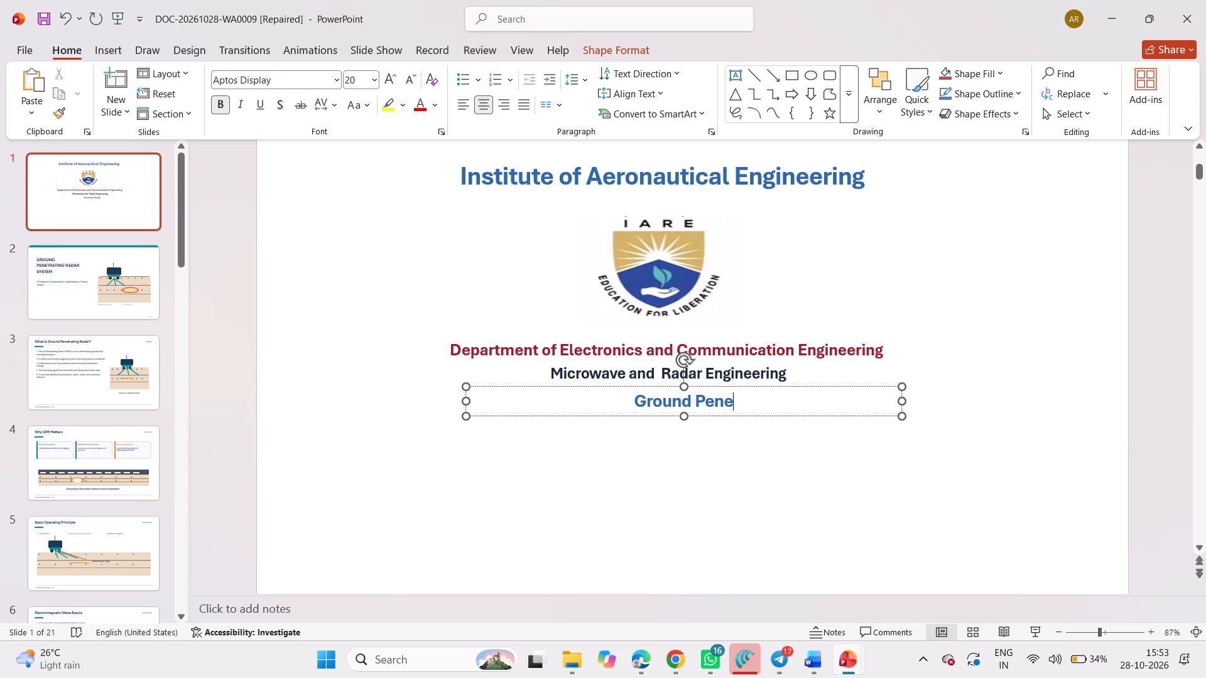
pyautogui.write('trar')
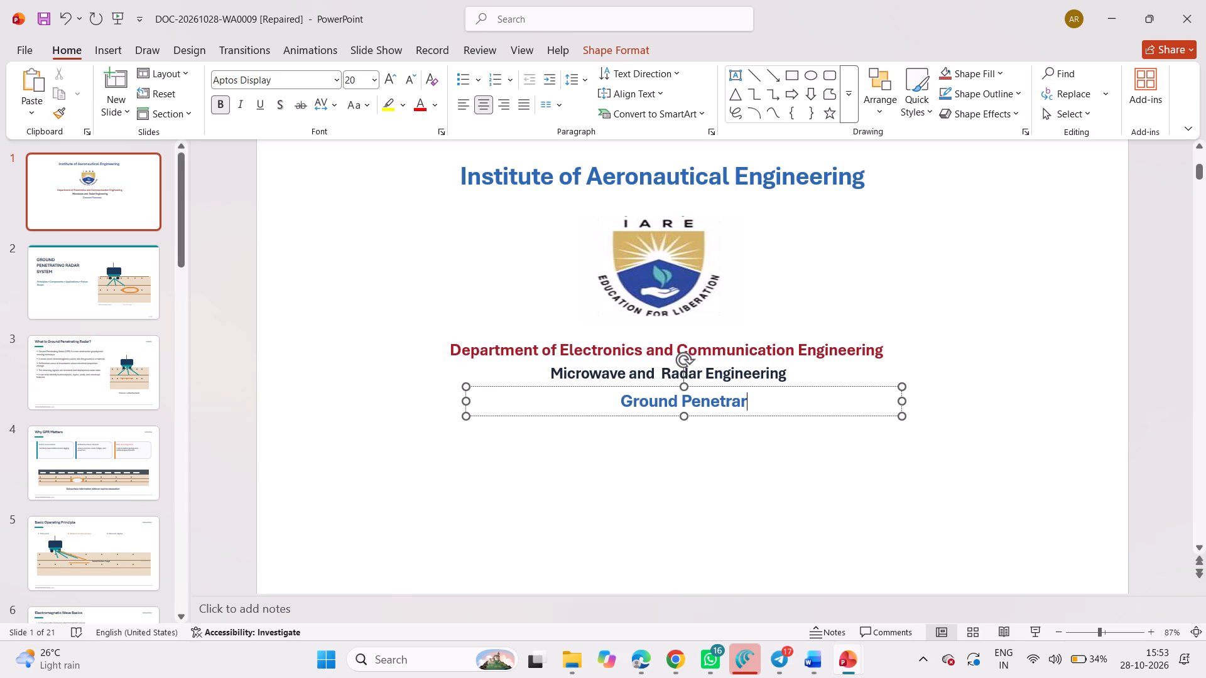
pyautogui.press('BackSpace')
pyautogui.write('ting')
pyautogui.press('space')
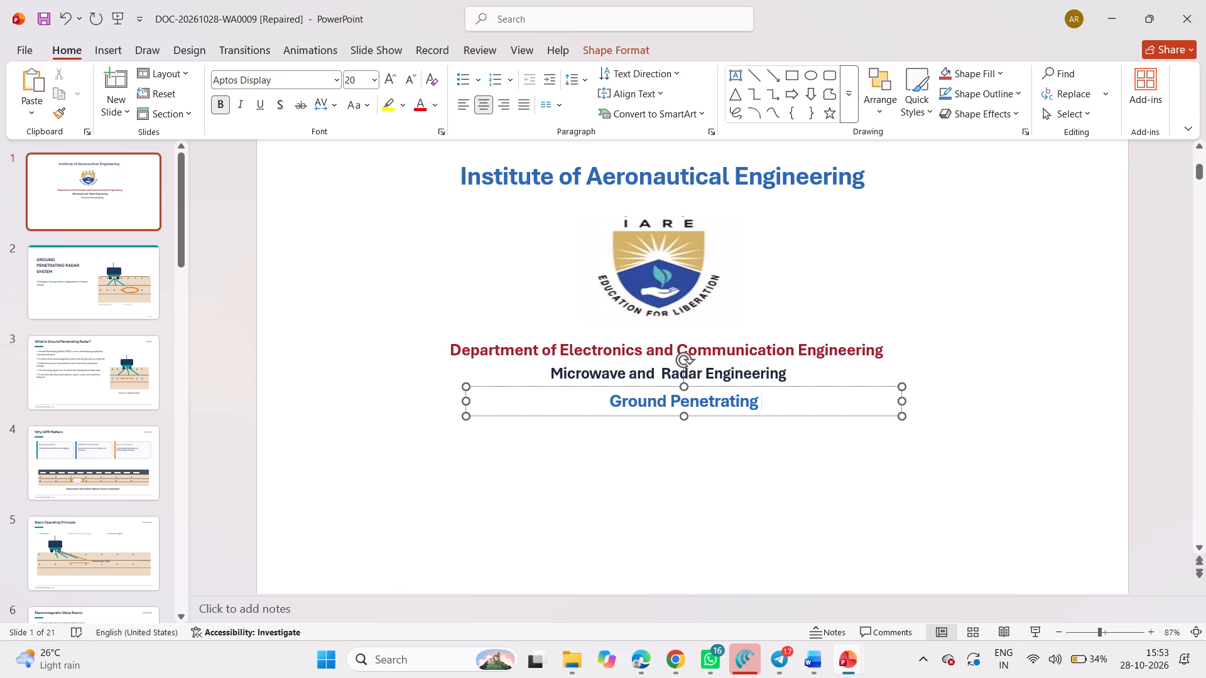
pyautogui.press('r')
pyautogui.write('adar')
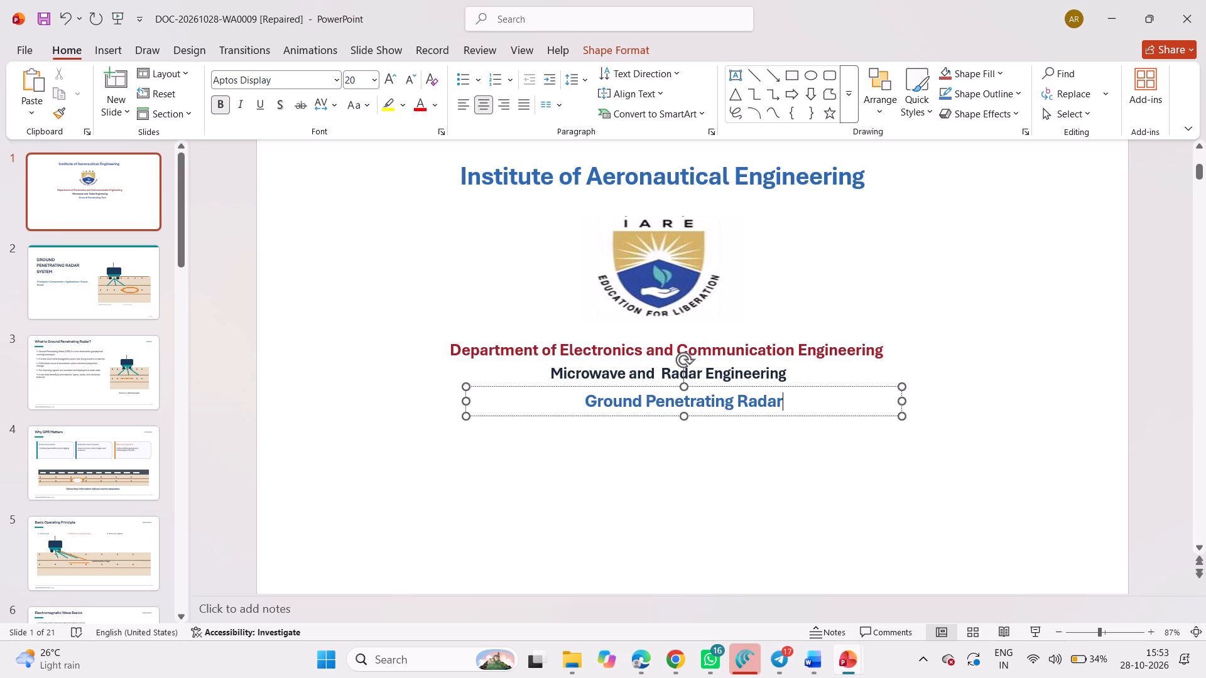
pyautogui.press('space')
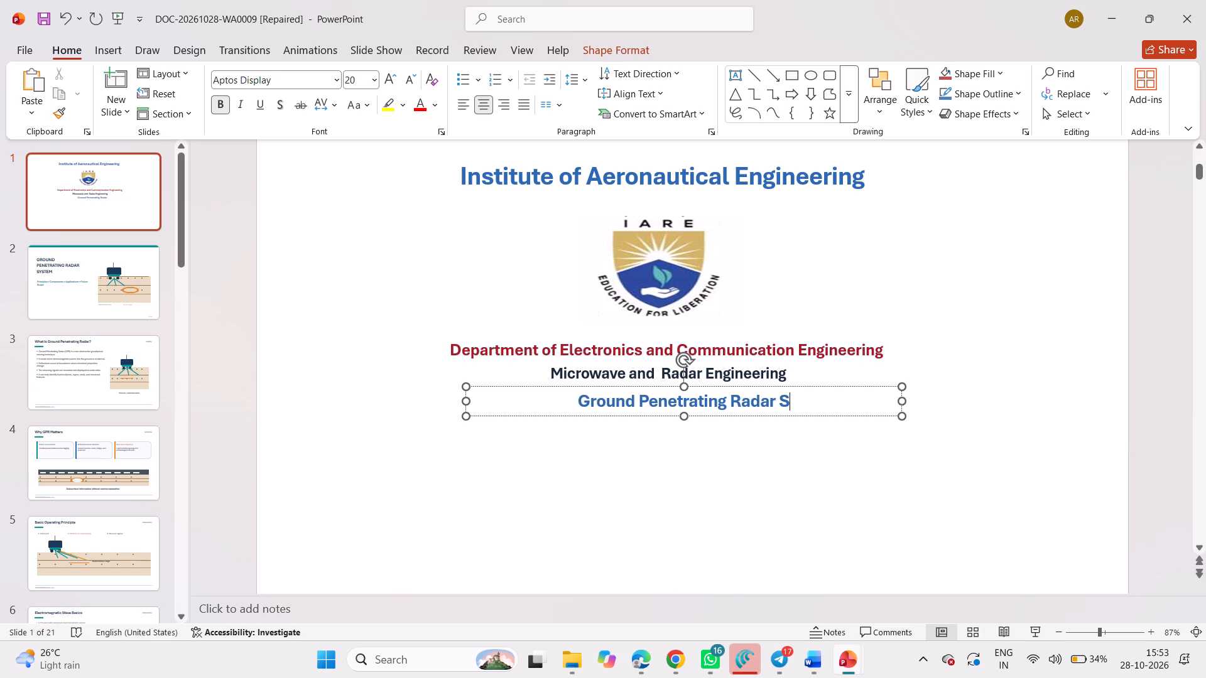
pyautogui.write('ystem')
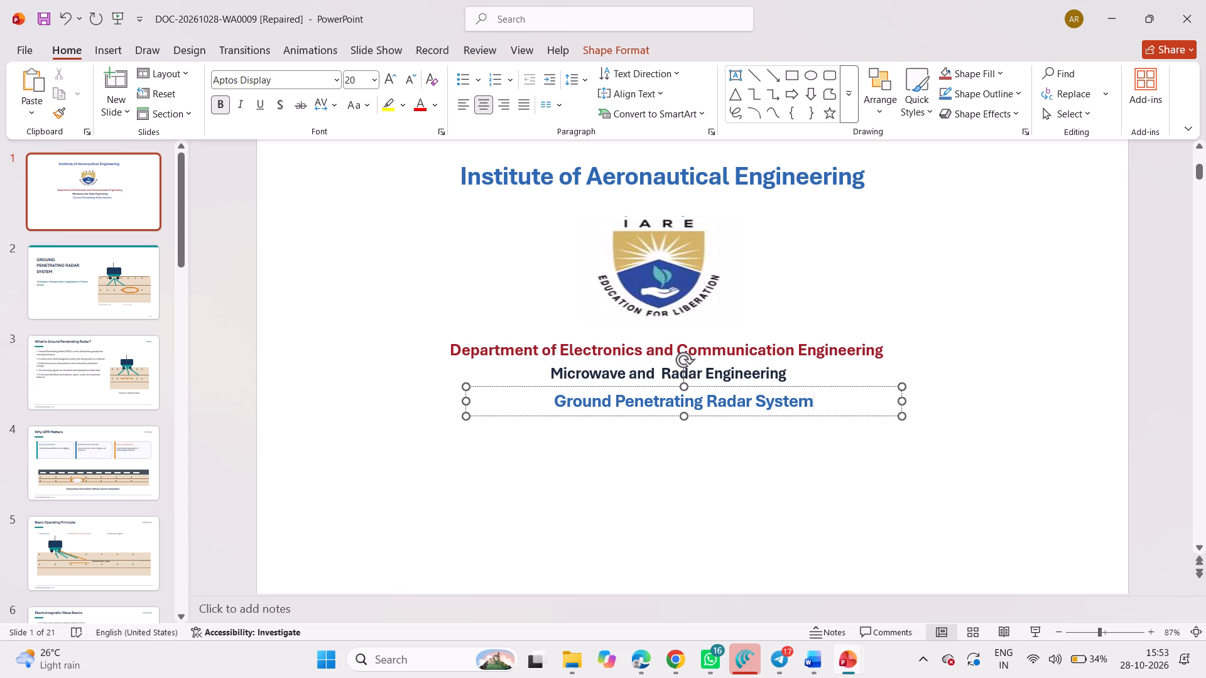
# Widen the topic title's text box slightly from its left side to centre the title under the lines above.
pyautogui.moveTo(465, 399); pyautogui.dragTo(440, 405)
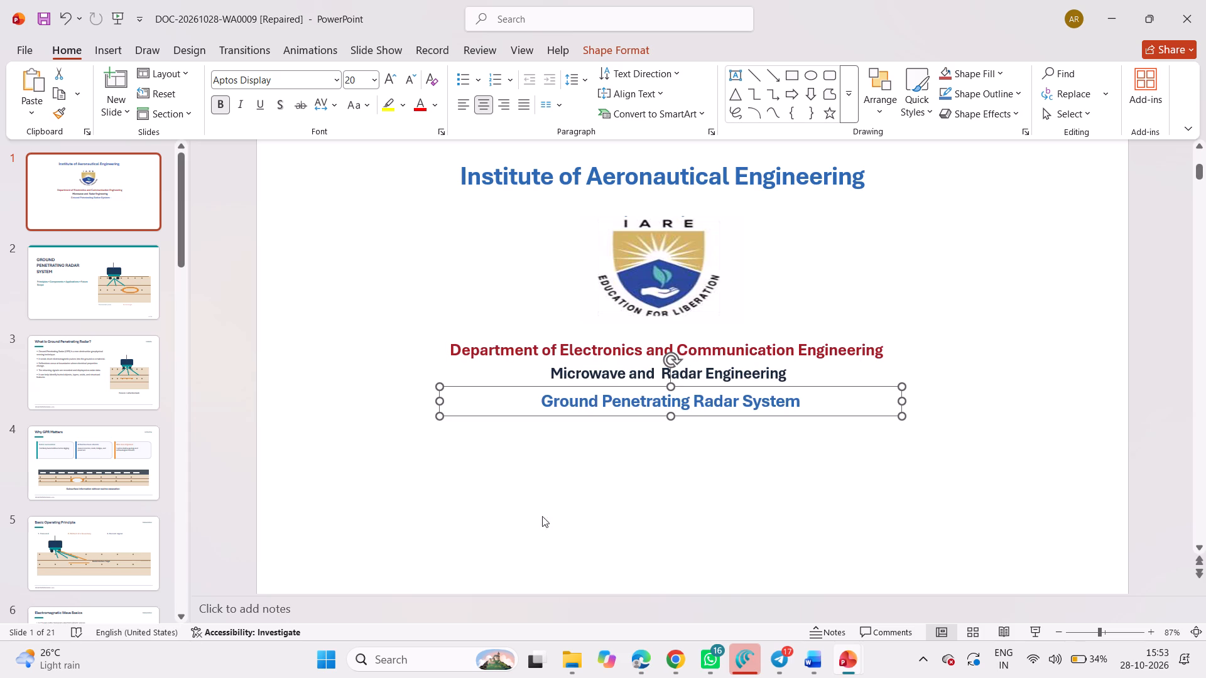
pyautogui.click(610, 530)
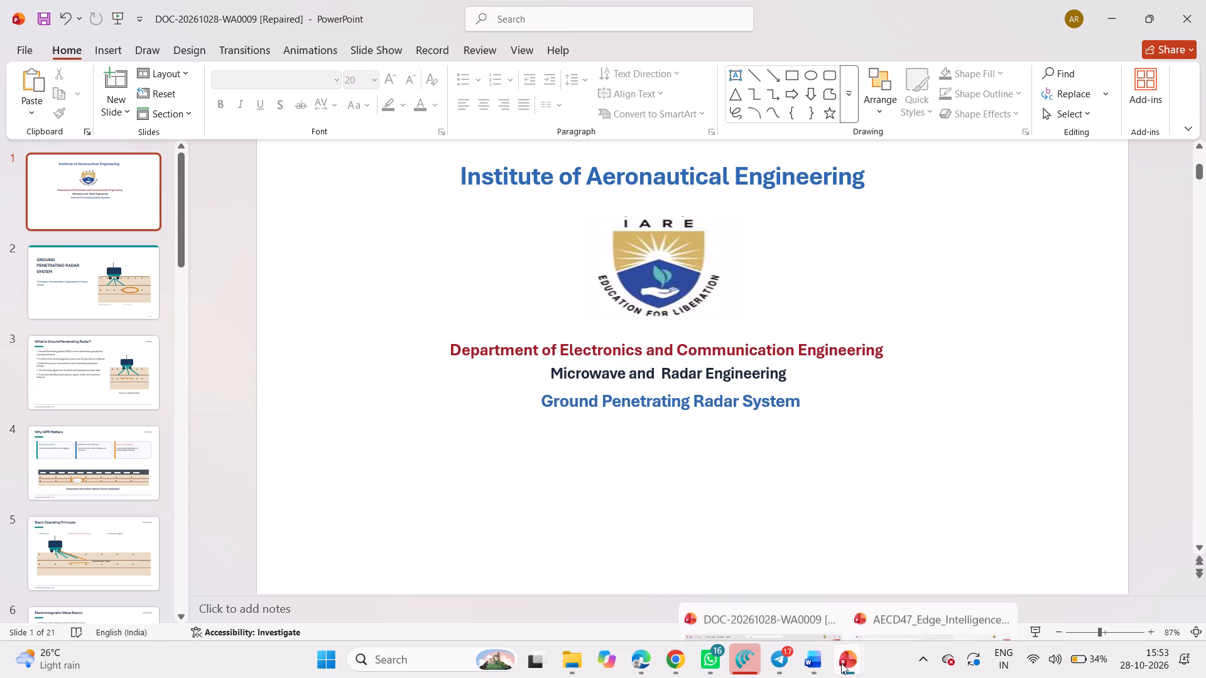
# Copy the NAME line from the Edge Intelligence title slide and return to the radar presentation's cover slide.
pyautogui.click(925, 569)
pyautogui.click(703, 473)
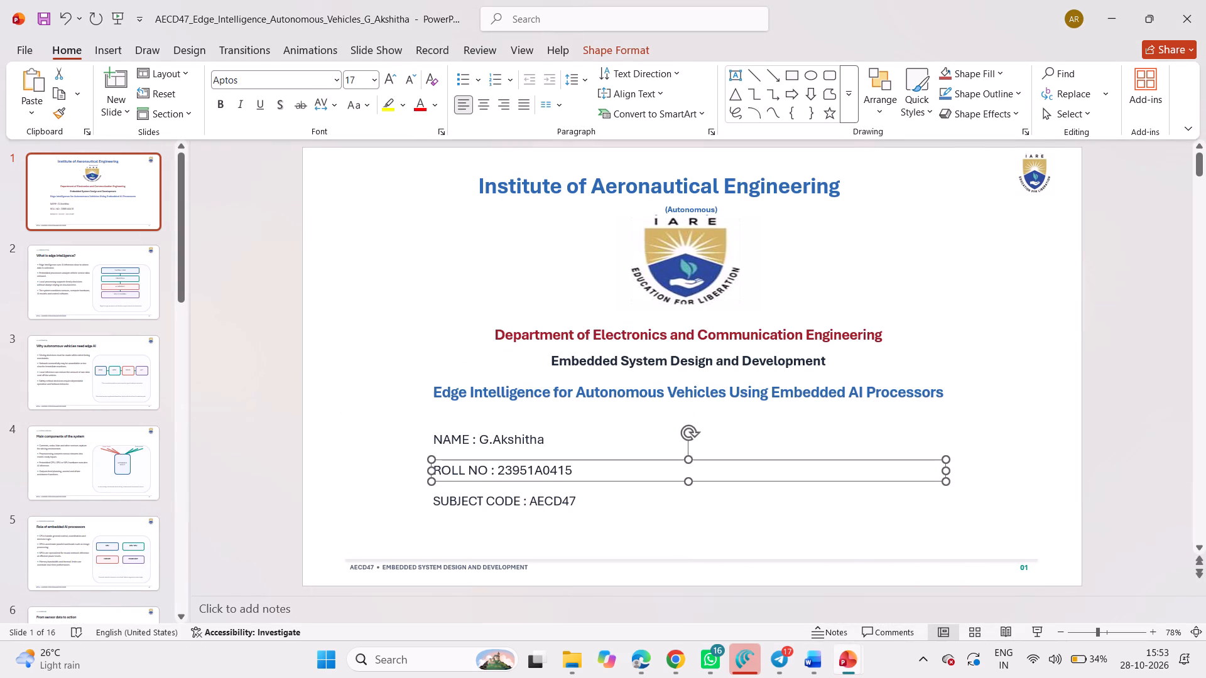
pyautogui.click(430, 433)
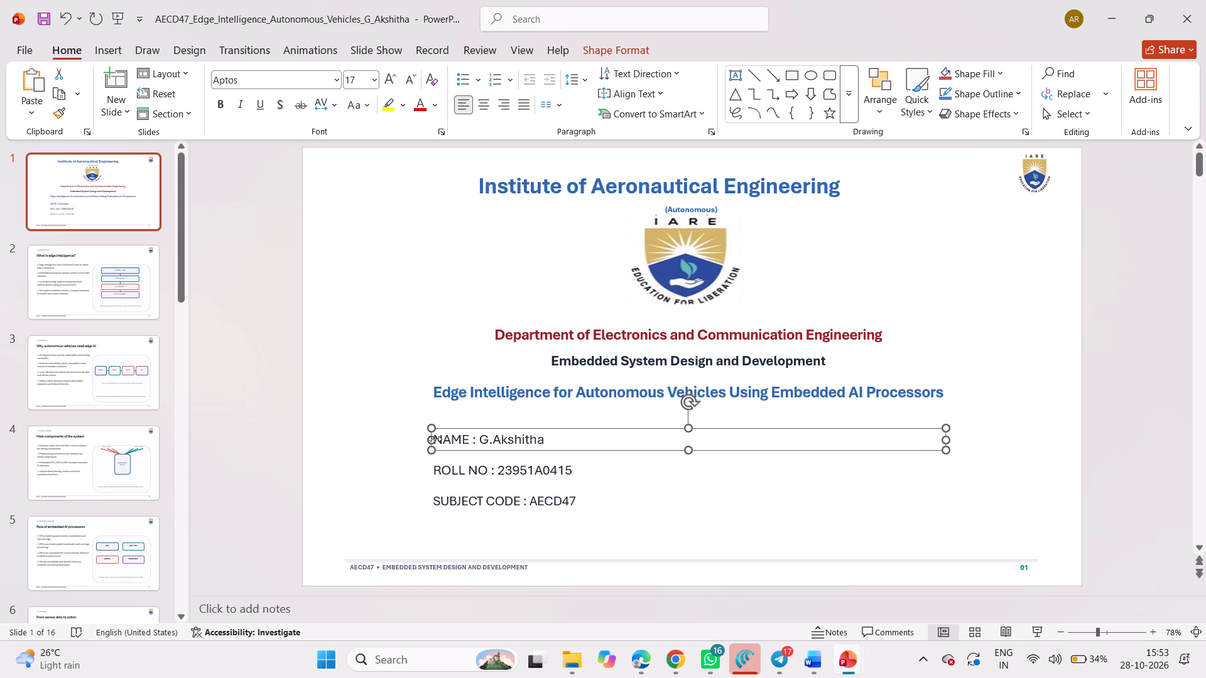
pyautogui.click(432, 441)
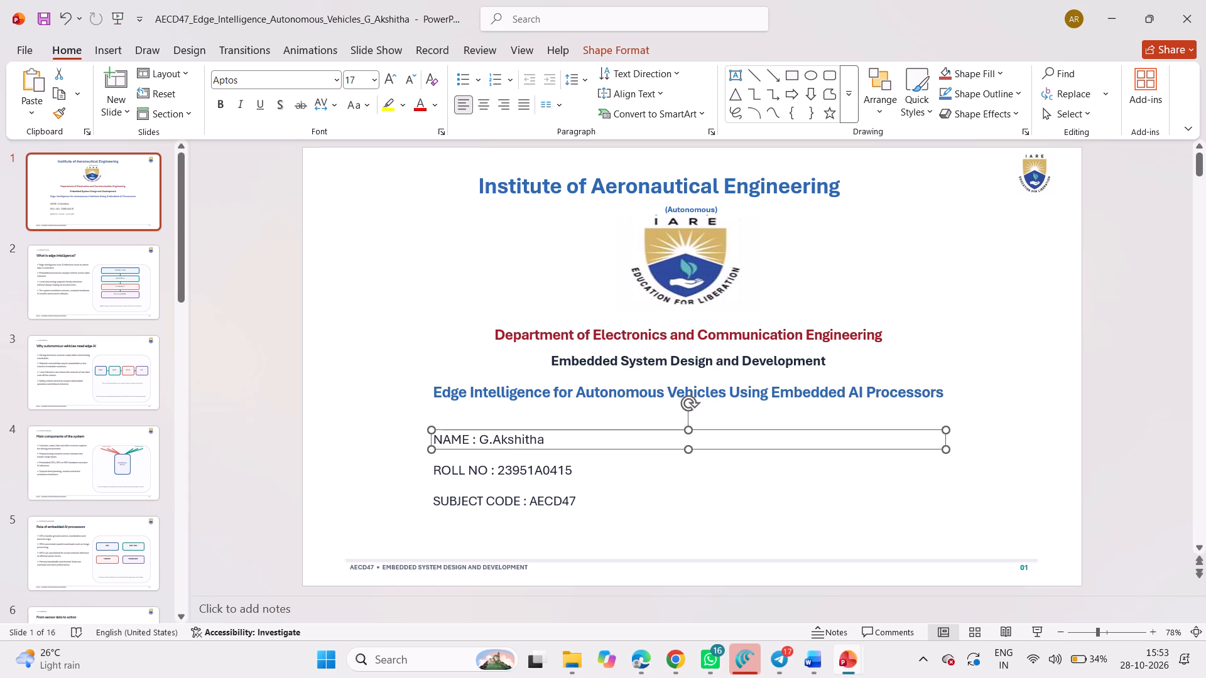
pyautogui.moveTo(435, 438); pyautogui.dragTo(550, 448)
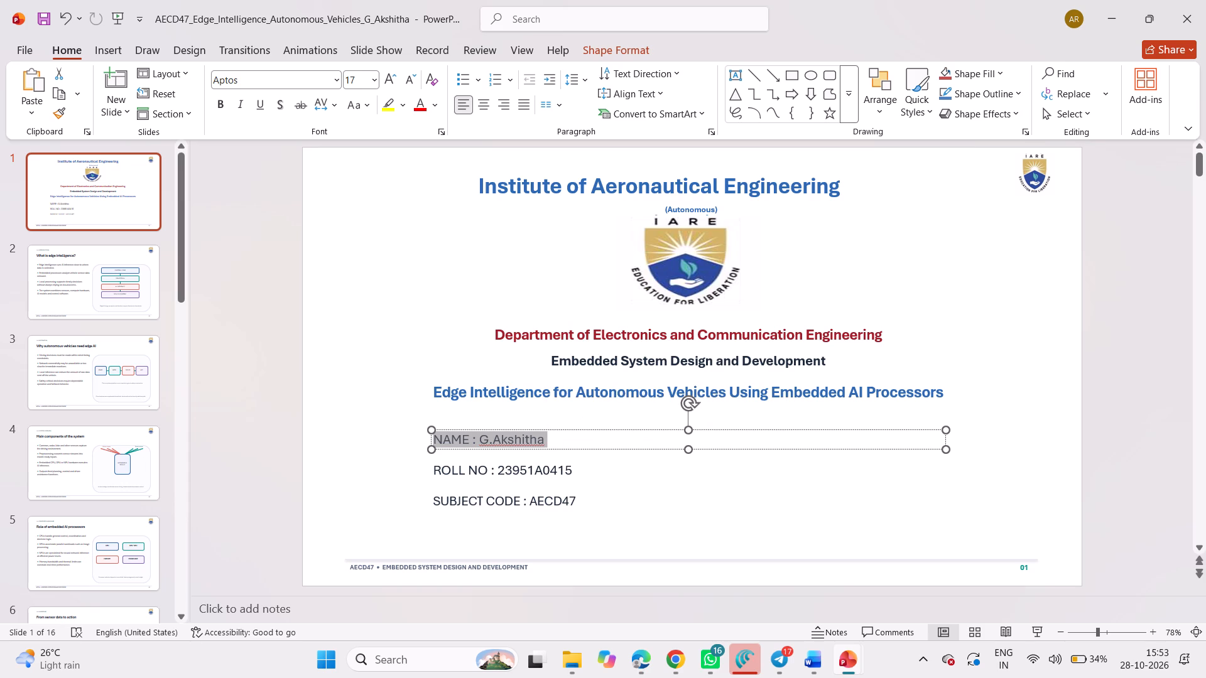
pyautogui.hotkey('ctrl', 'c')
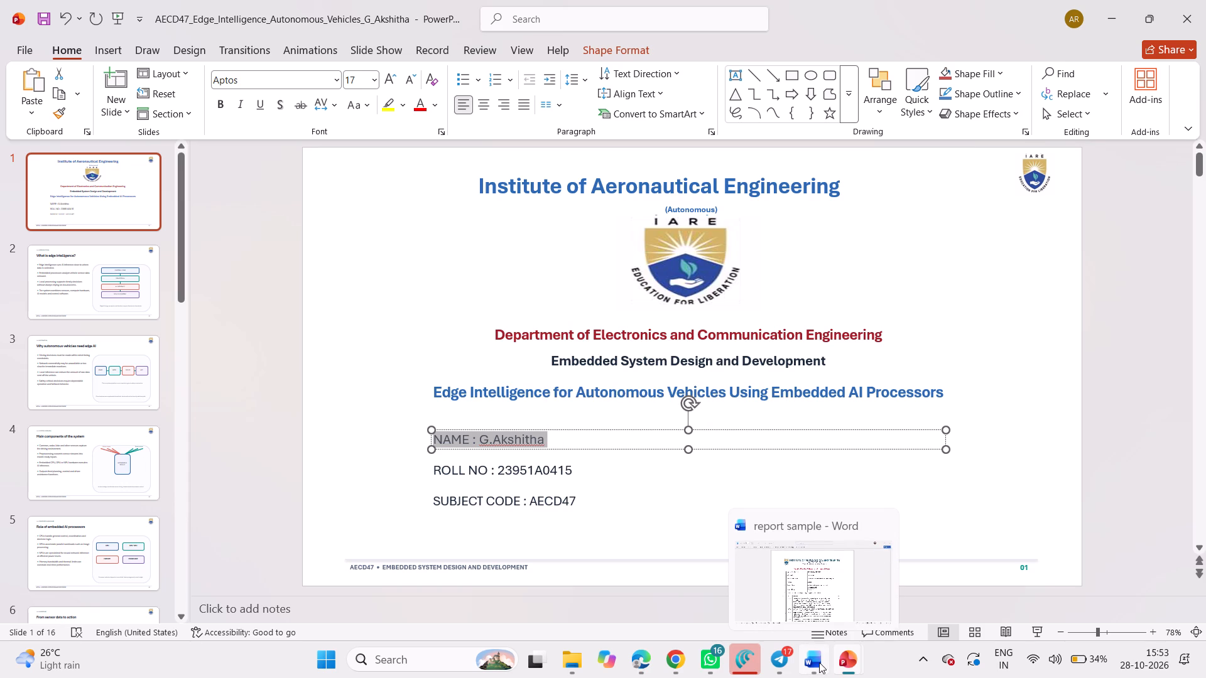
pyautogui.click(790, 597)
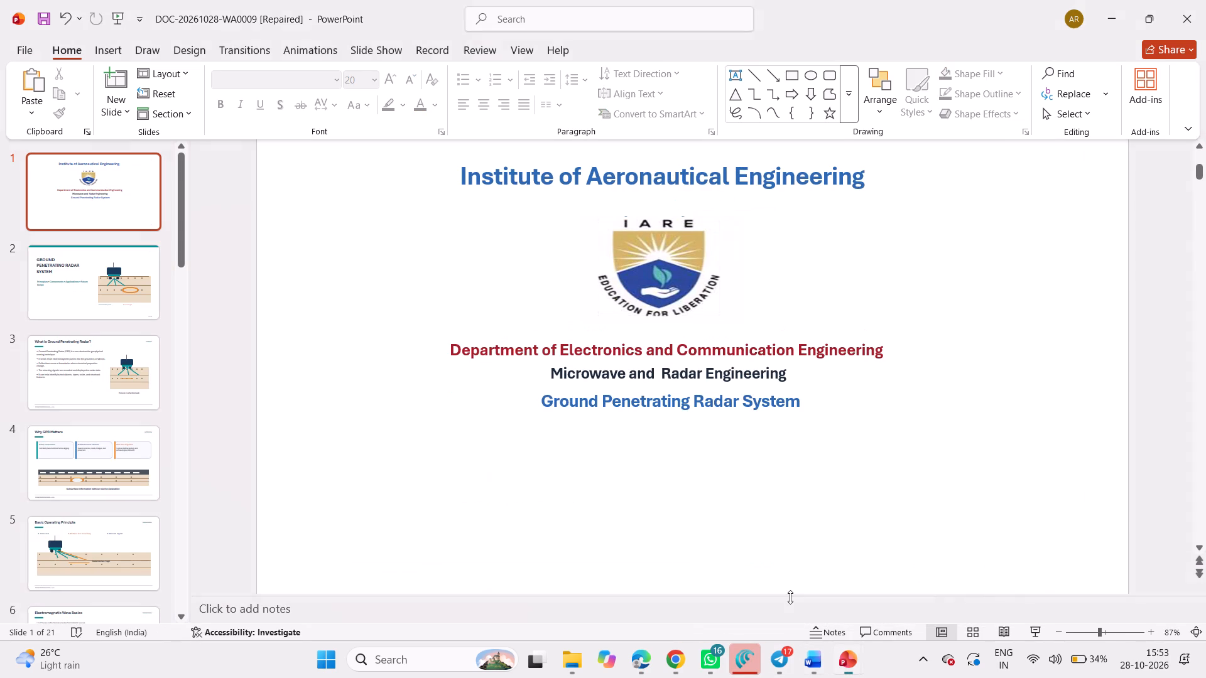
# Paste the copied NAME line onto the cover slide and place it below the Ground Penetrating Radar System title, starting near the department line's left edge.
pyautogui.click(448, 441)
pyautogui.hotkey('ctrl', 'v')
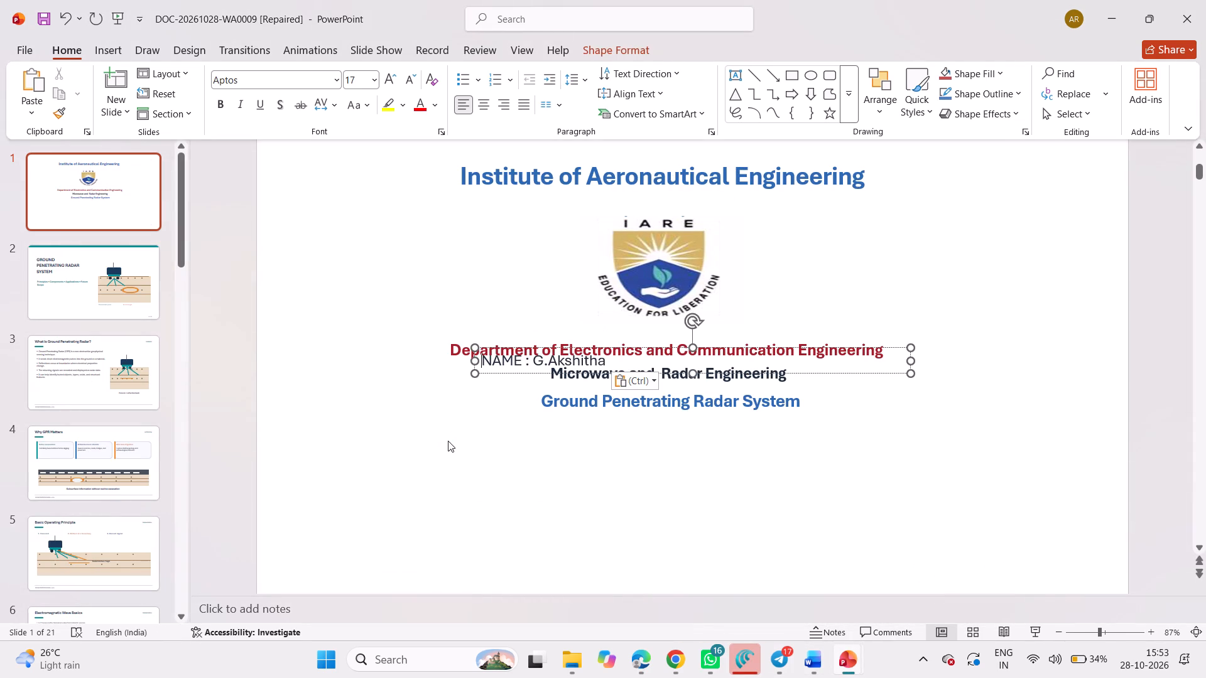
pyautogui.moveTo(628, 346); pyautogui.dragTo(633, 357)
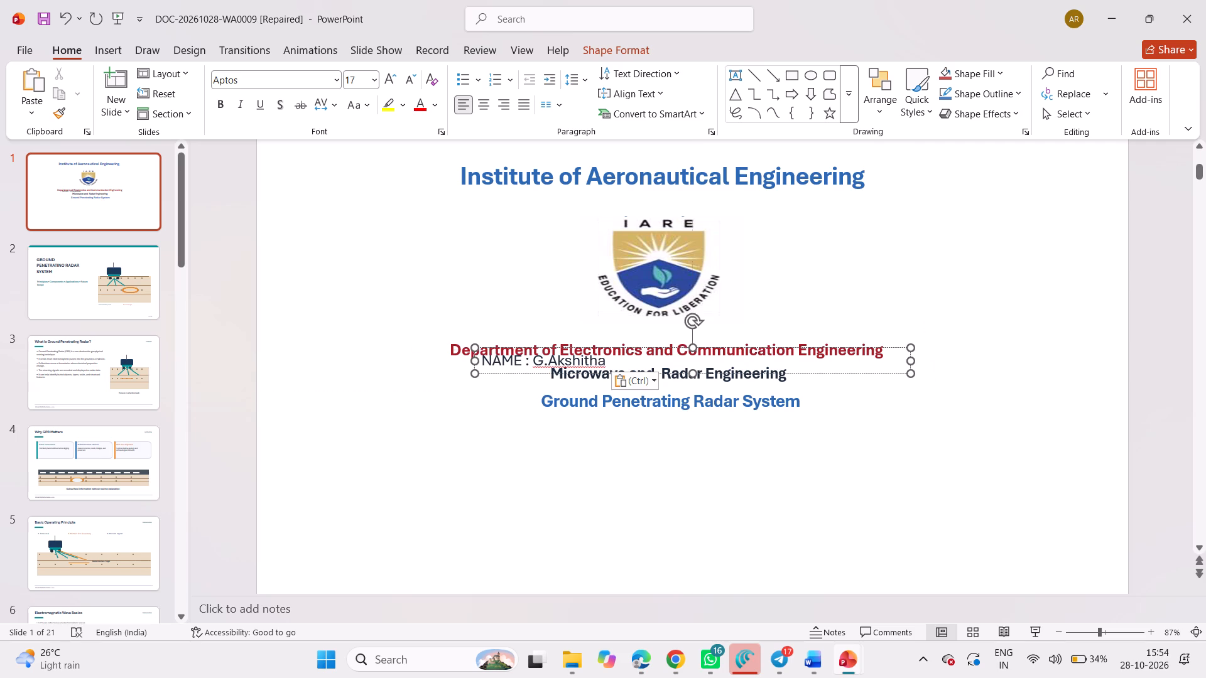
pyautogui.moveTo(633, 357); pyautogui.dragTo(577, 424)
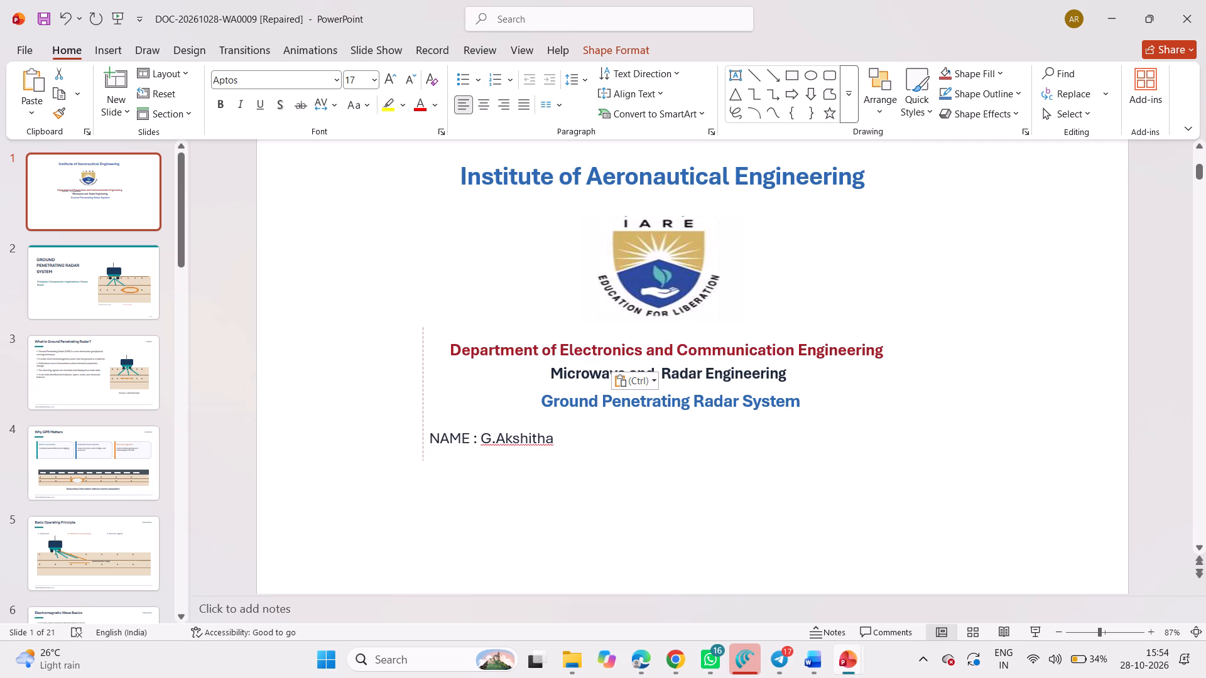
pyautogui.moveTo(577, 424); pyautogui.dragTo(587, 425)
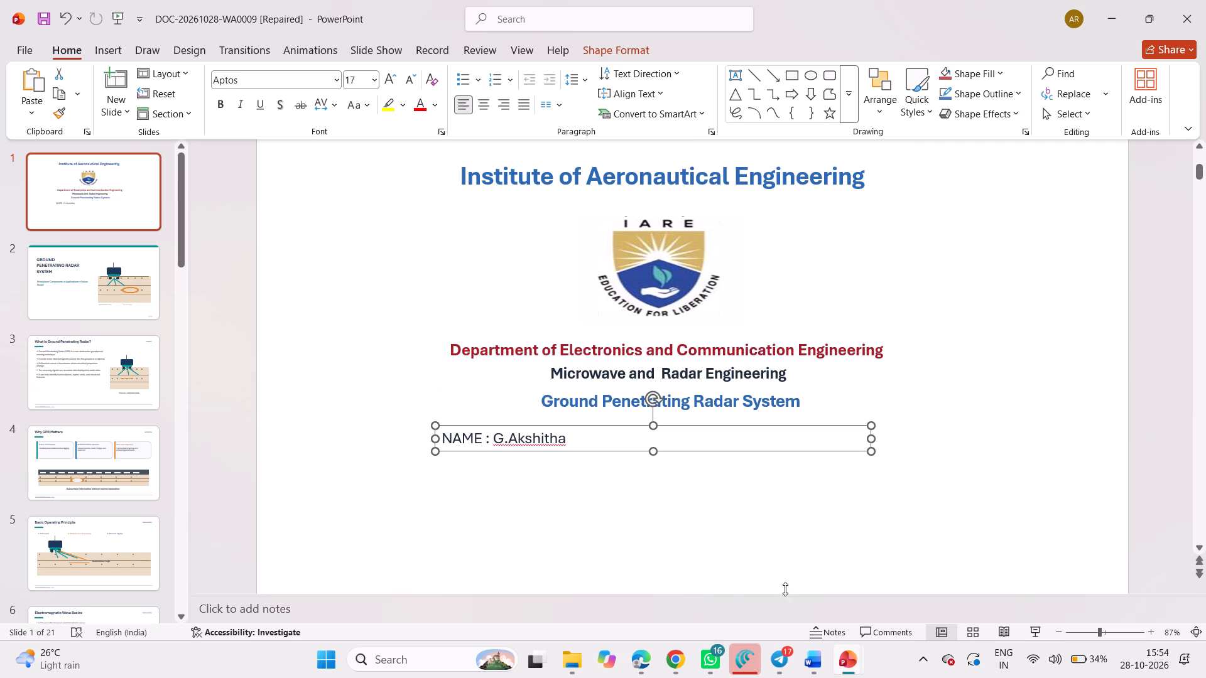
pyautogui.click(778, 525)
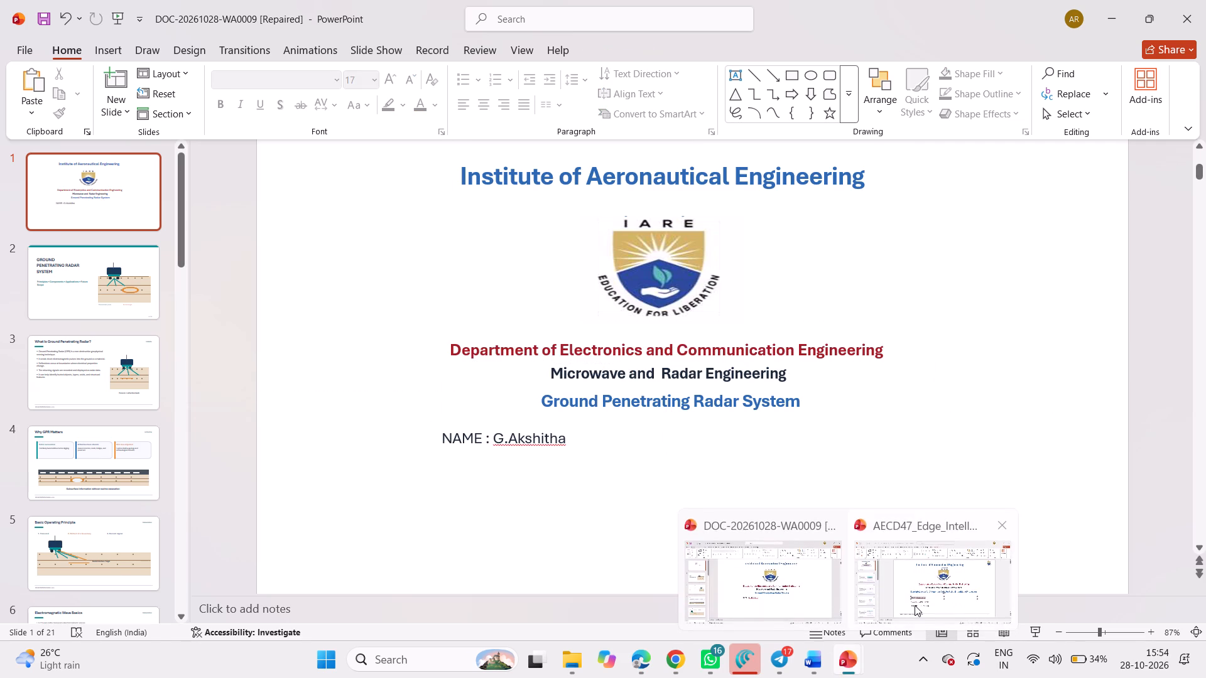
# Copy the ROLL NO line from the Edge Intelligence title slide and return to the radar presentation's cover slide.
pyautogui.click(915, 605)
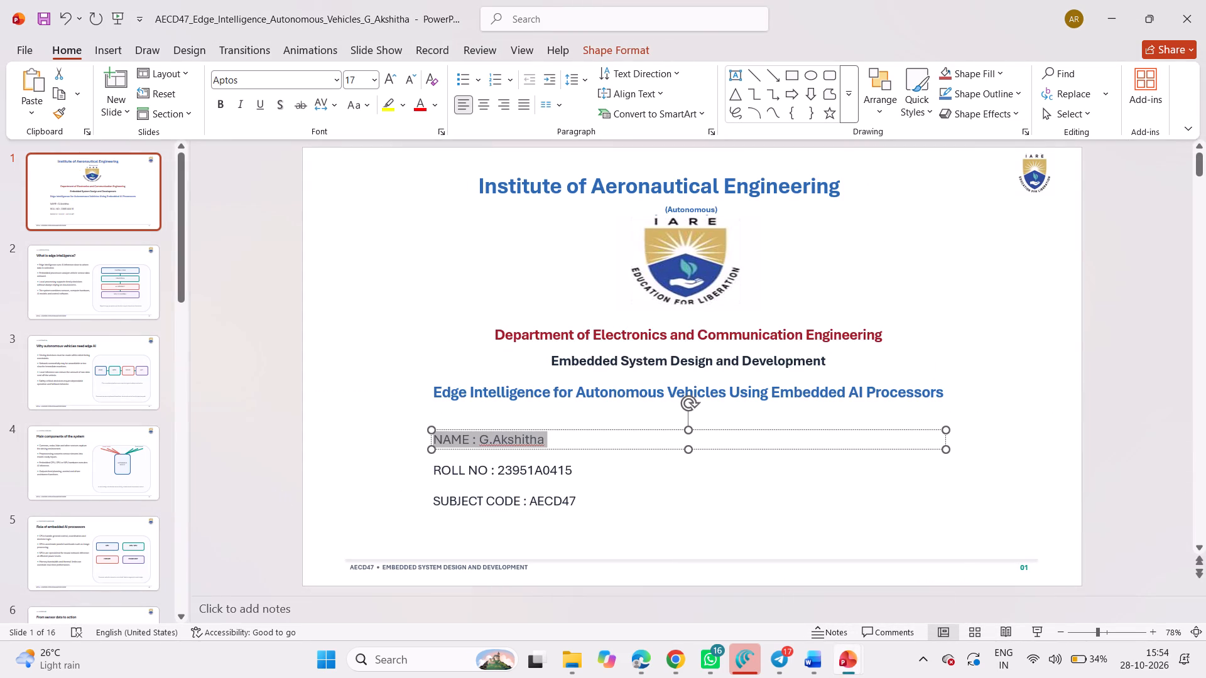
pyautogui.moveTo(436, 470); pyautogui.dragTo(562, 466)
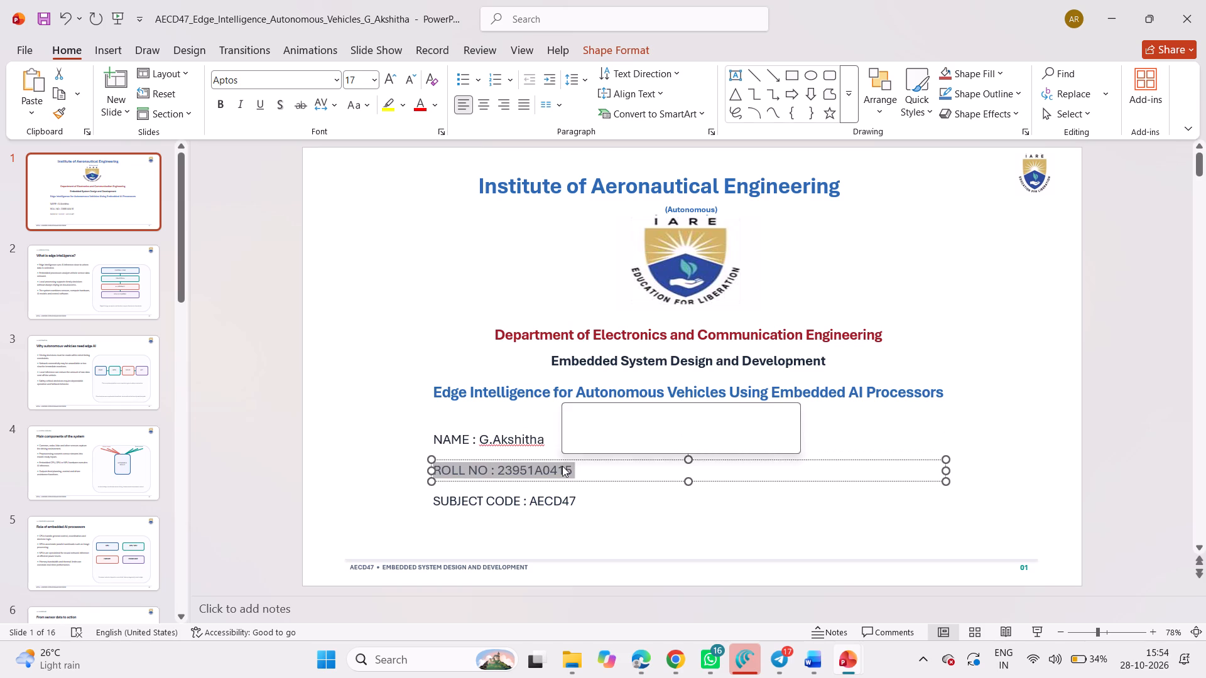
pyautogui.hotkey('ctrl', 'c')
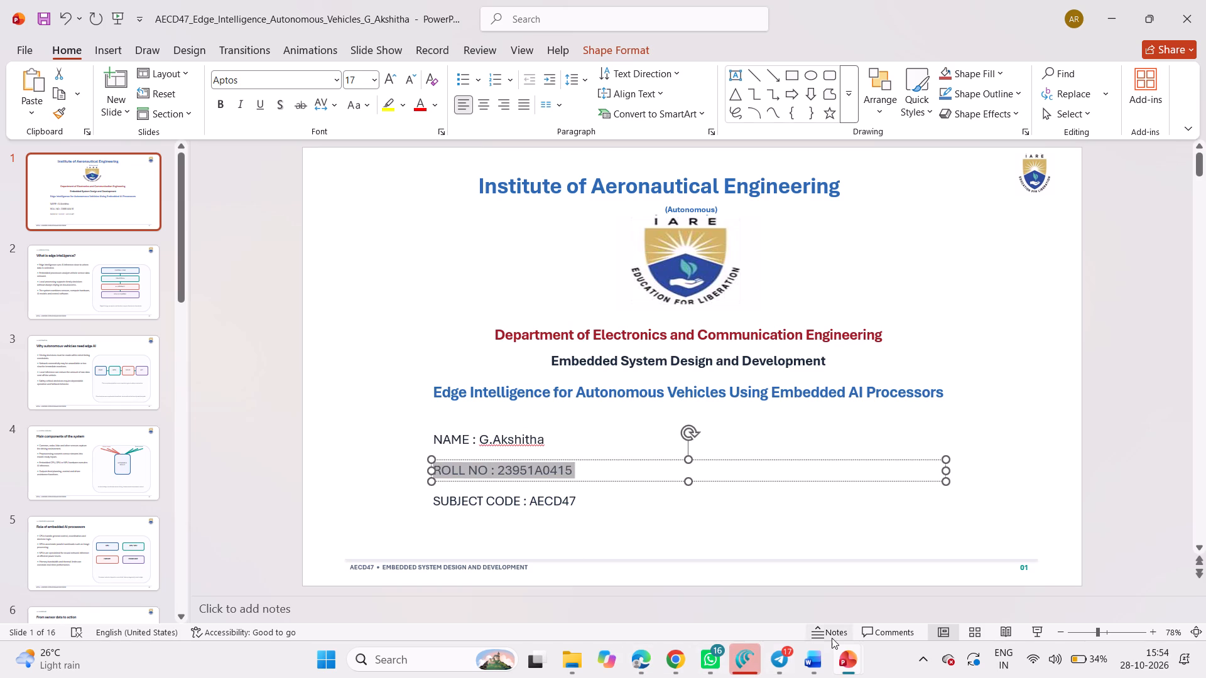
pyautogui.click(778, 591)
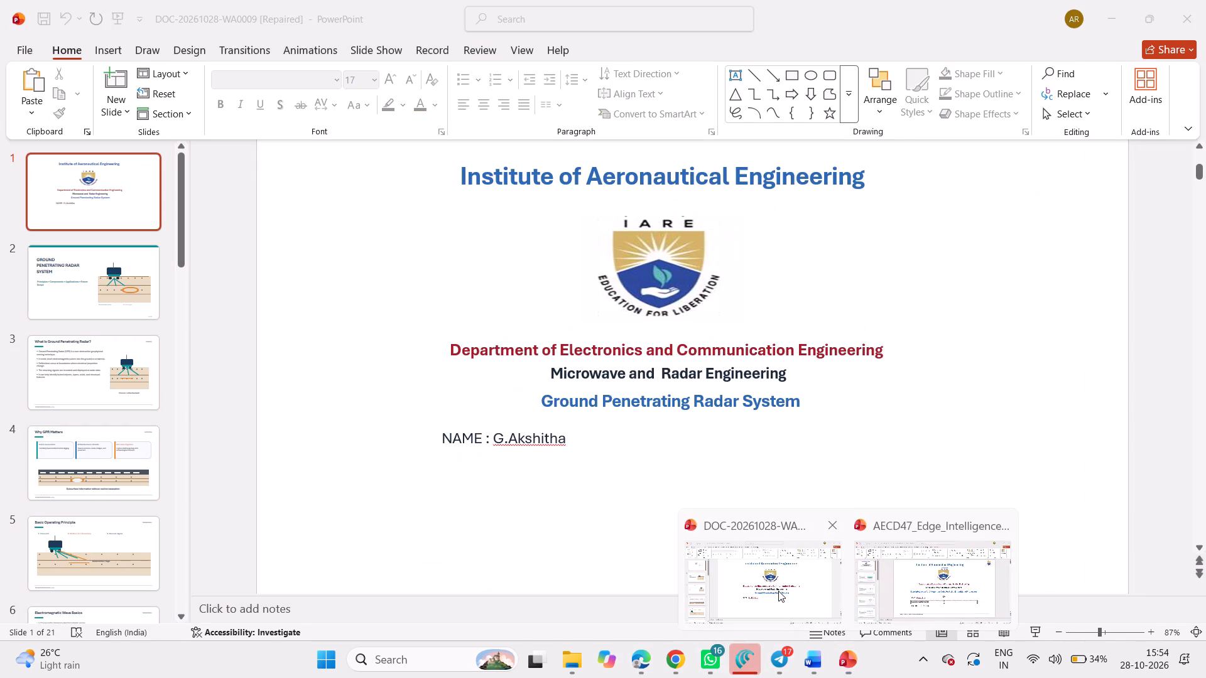
# Paste the ROLL NO line onto the cover slide and place it directly under the NAME line, aligned with its left edge.
pyautogui.click(451, 463)
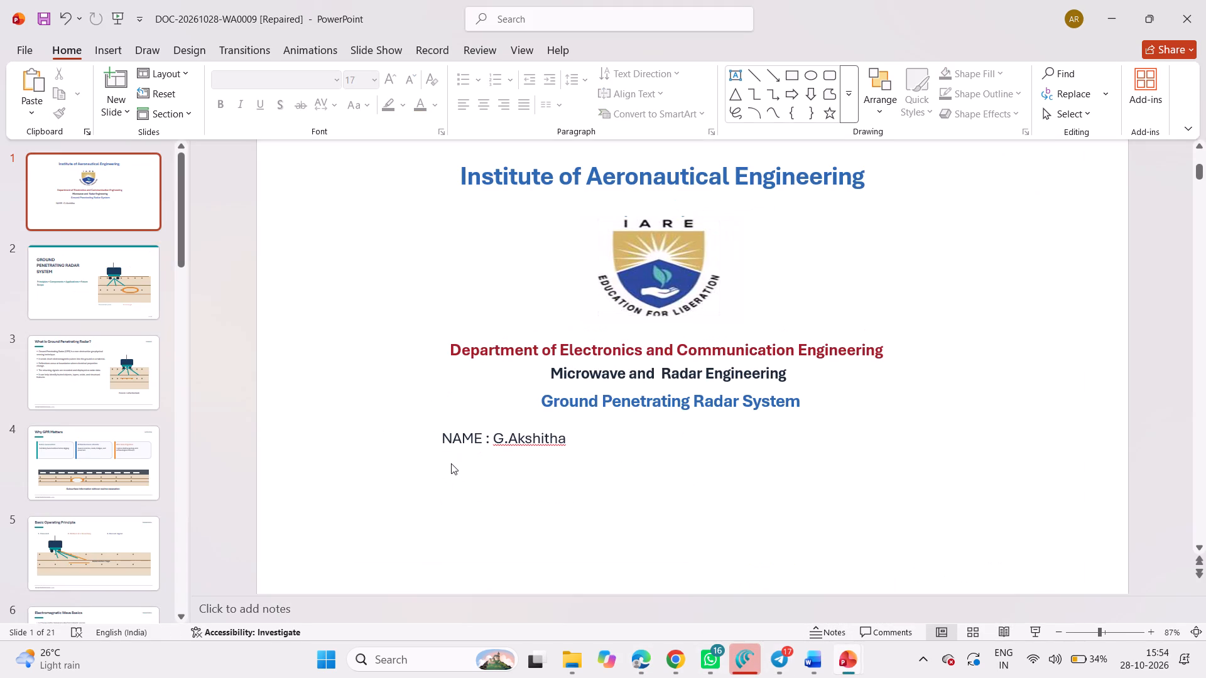
pyautogui.hotkey('ctrl', 'v')
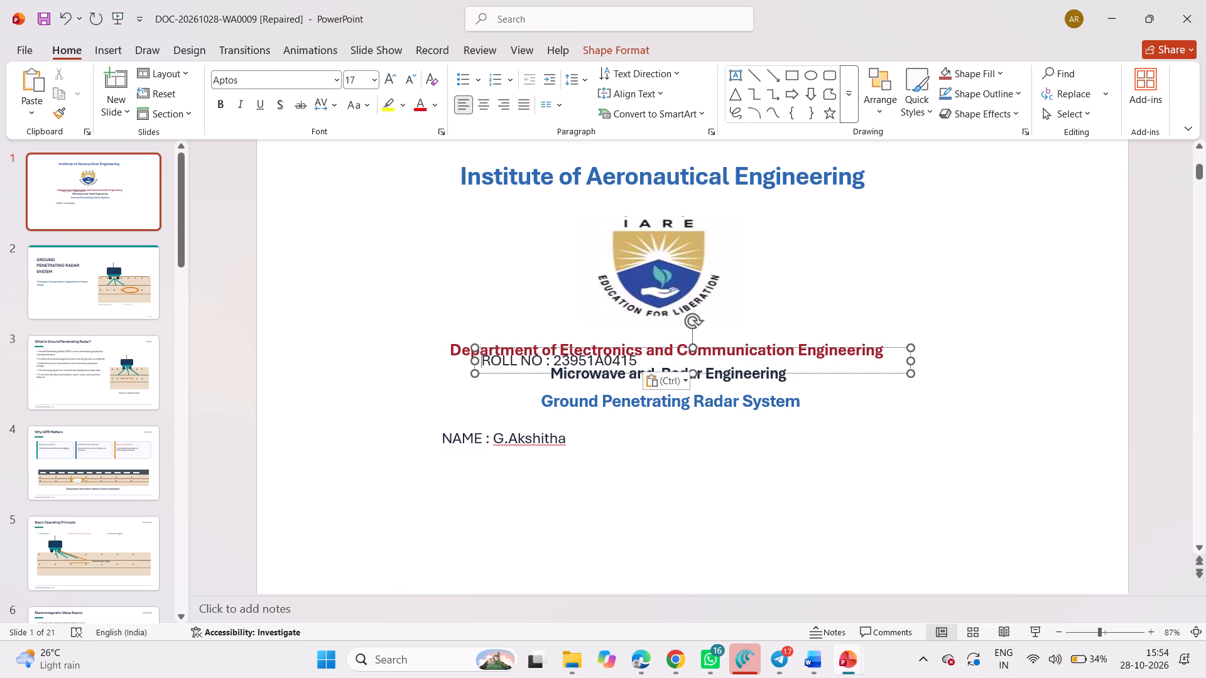
pyautogui.moveTo(676, 345); pyautogui.dragTo(704, 399)
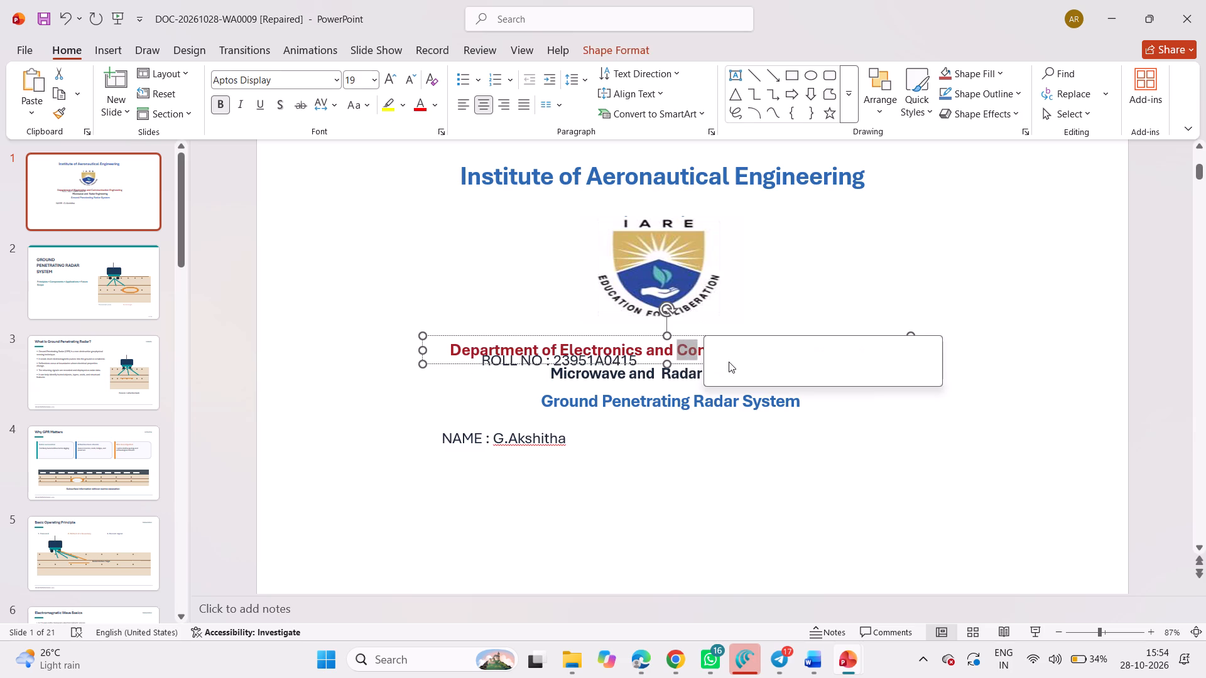
pyautogui.click(797, 242)
pyautogui.click(614, 365)
pyautogui.moveTo(671, 346); pyautogui.dragTo(602, 515)
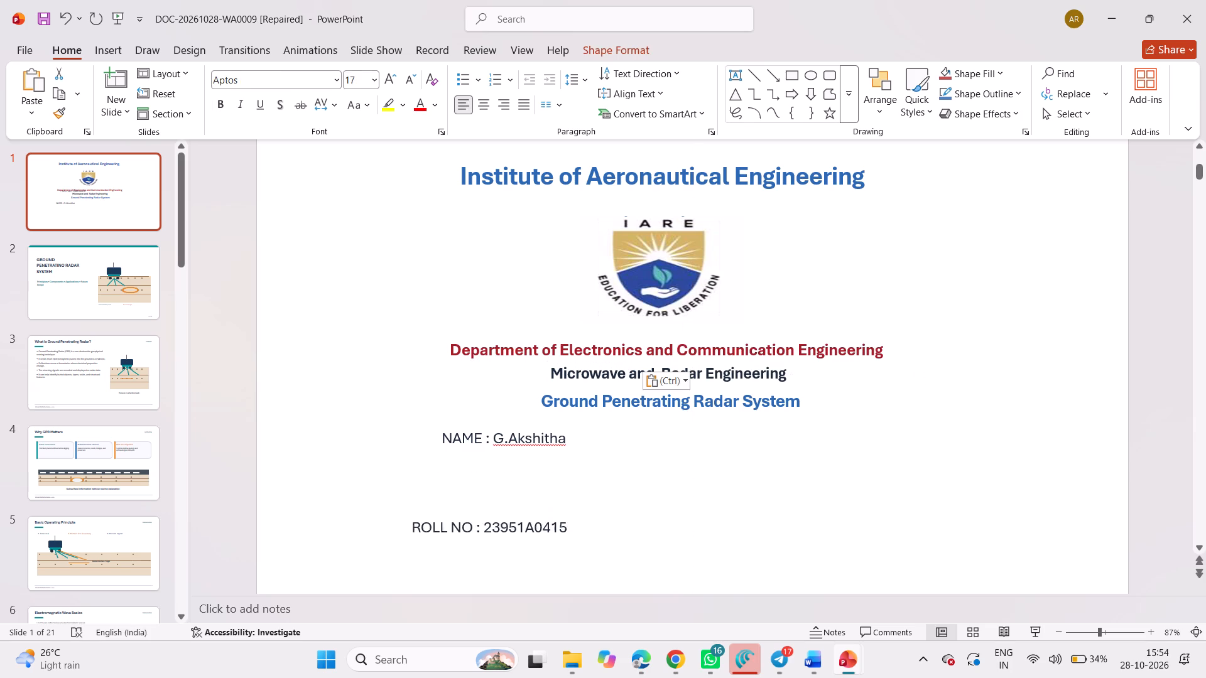
pyautogui.moveTo(602, 515); pyautogui.dragTo(621, 462)
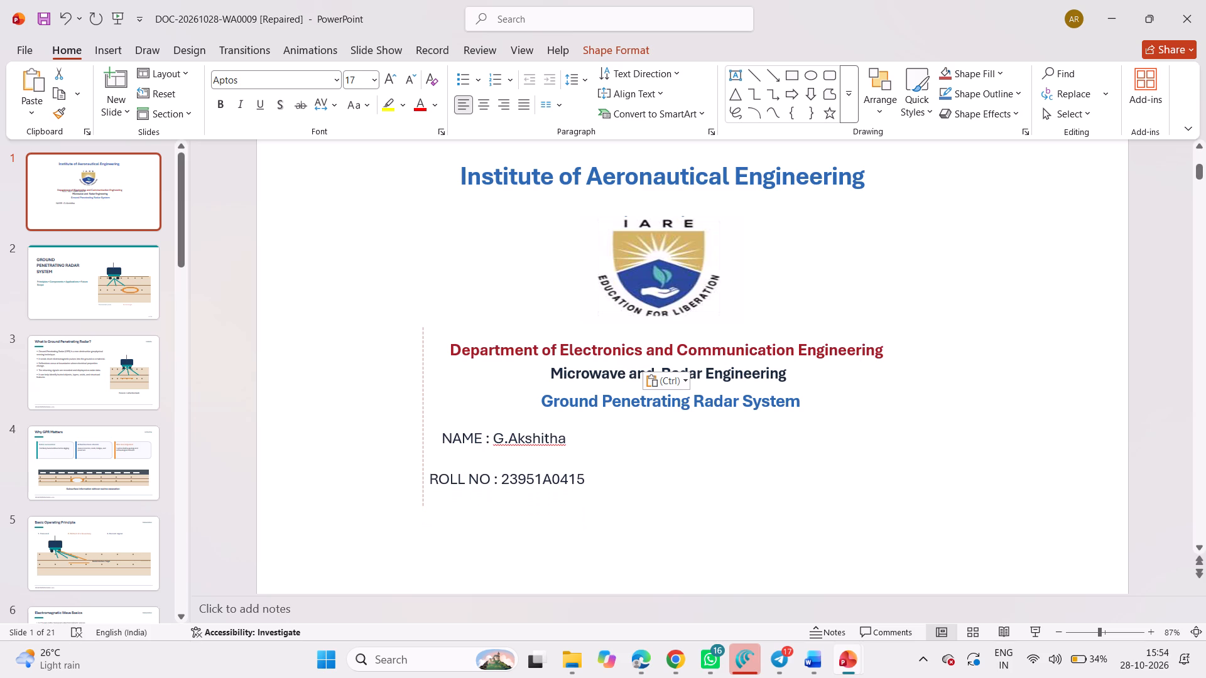
pyautogui.moveTo(621, 462); pyautogui.dragTo(632, 446)
pyautogui.click(622, 515)
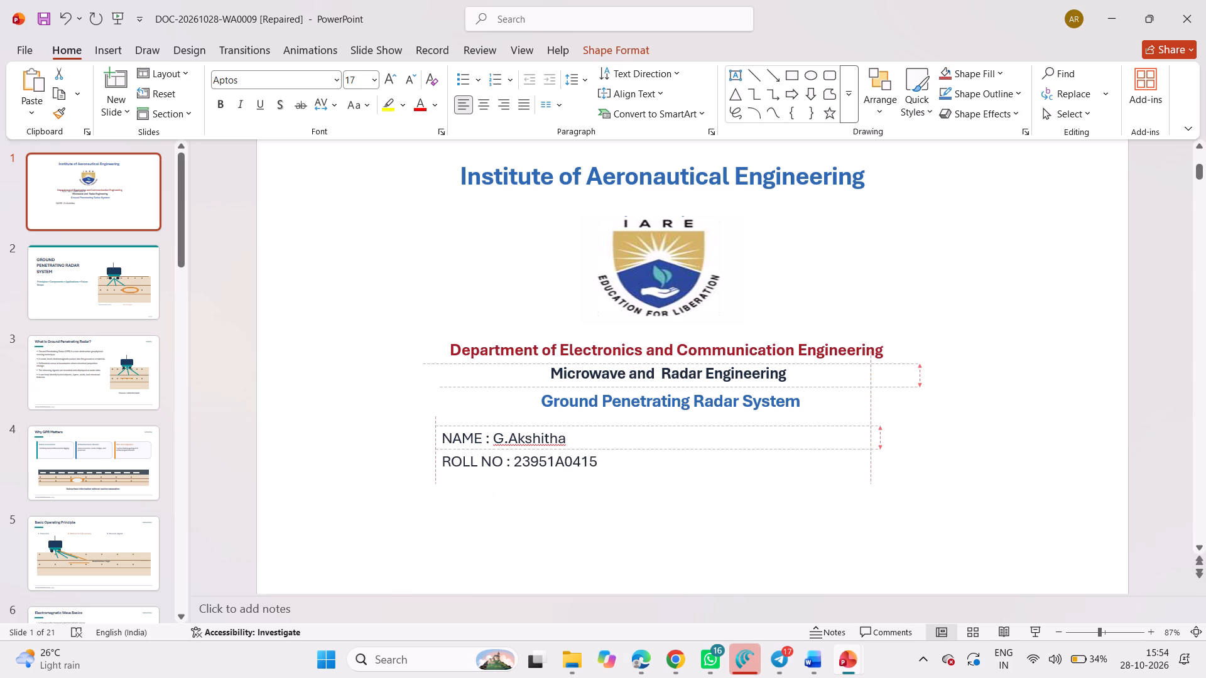
# Copy the SUBJECT CODE line from the Edge Intelligence title slide and return to the radar presentation's cover slide.
pyautogui.click(930, 603)
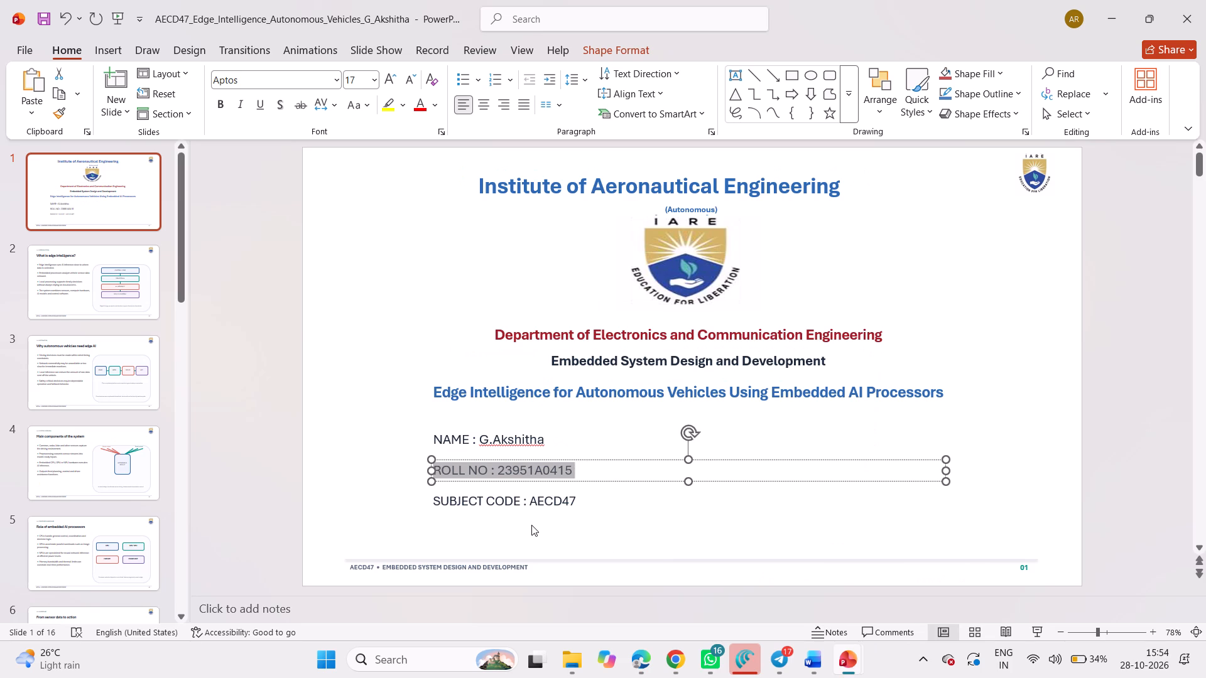
pyautogui.click(434, 500)
pyautogui.click(434, 500)
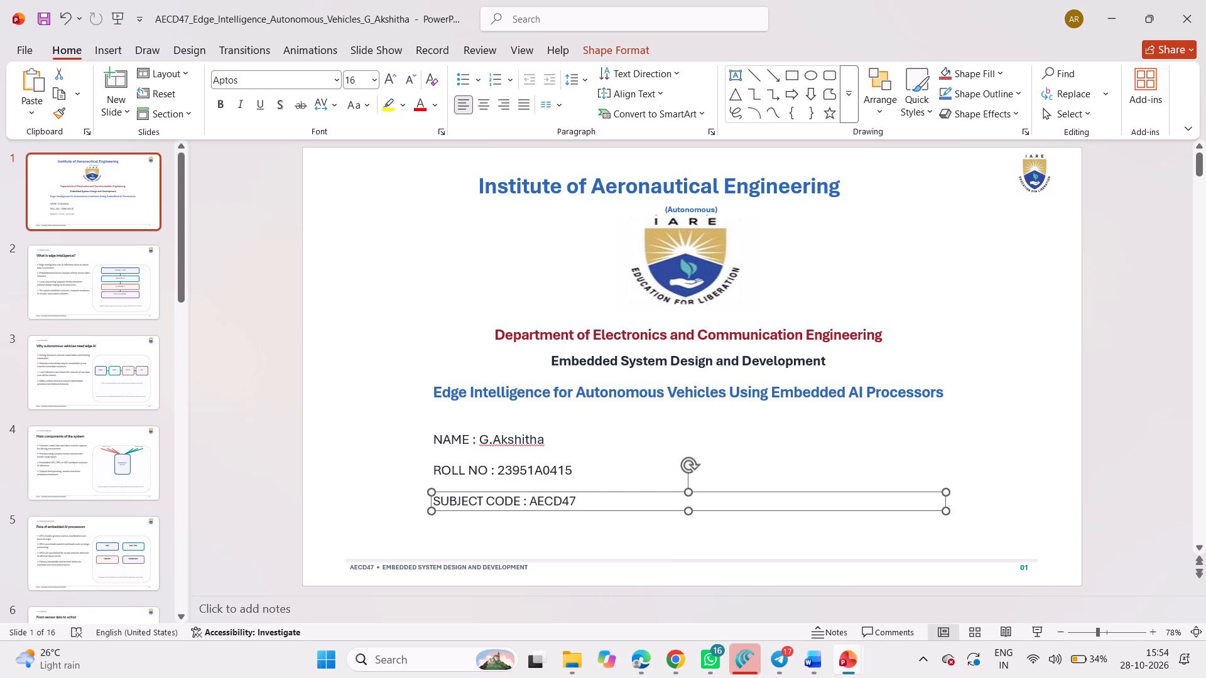
pyautogui.moveTo(433, 501); pyautogui.dragTo(576, 508)
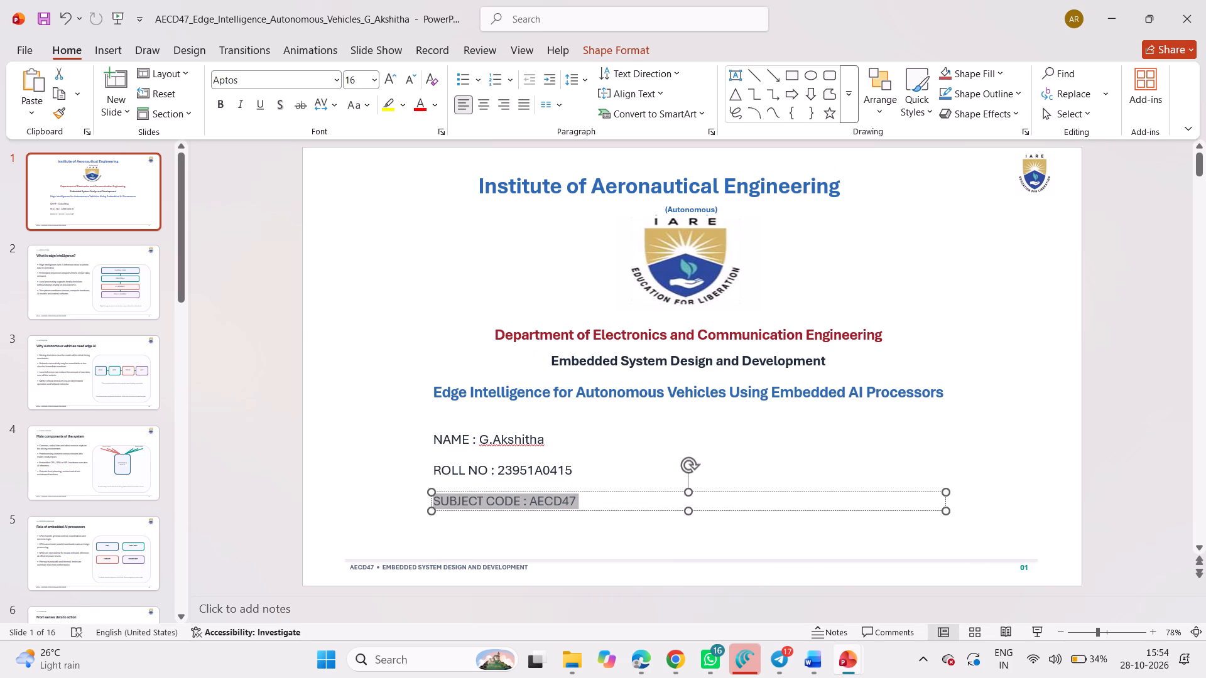
pyautogui.hotkey('ctrl', 'c')
pyautogui.click(770, 591)
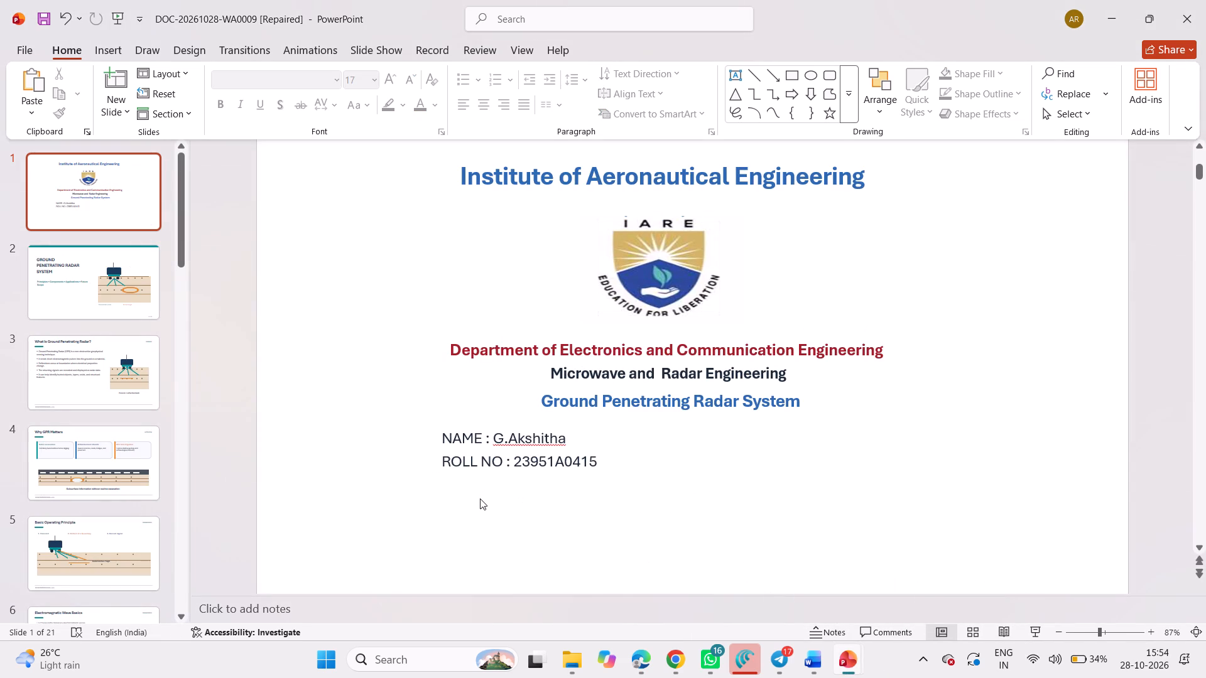
# Paste the SUBJECT CODE line onto the cover slide and place it below the ROLL NO line, aligned with its left edge.
pyautogui.click(480, 498)
pyautogui.hotkey('ctrl', 'v')
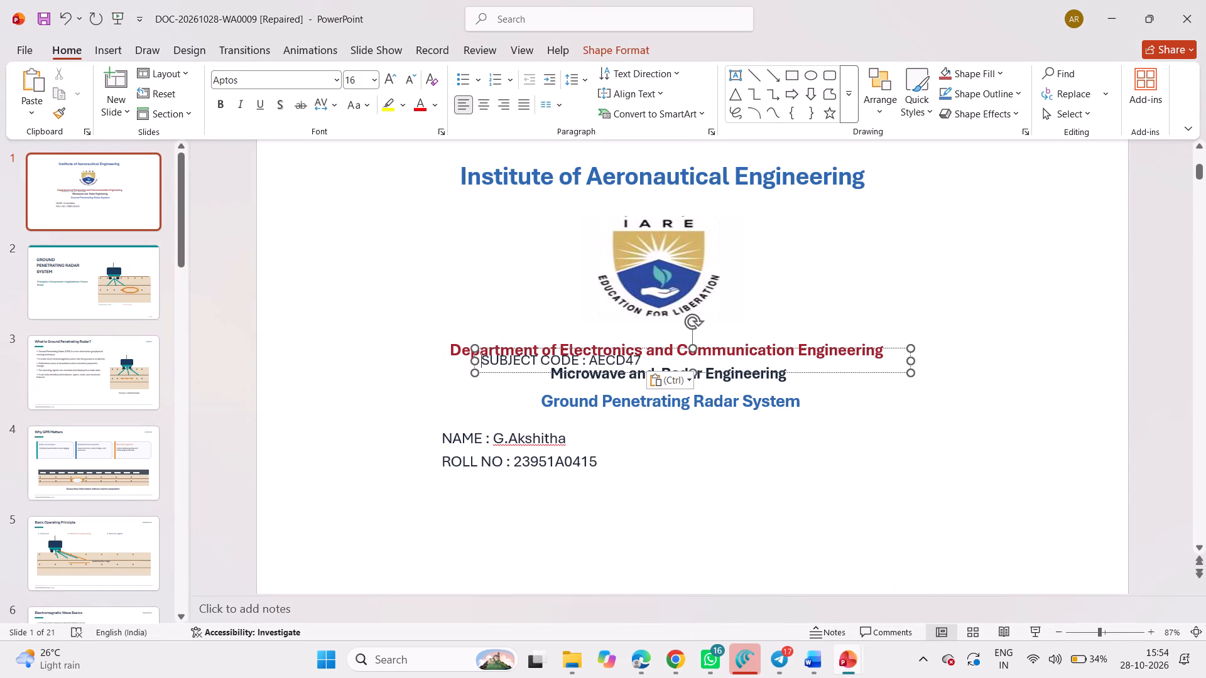
pyautogui.moveTo(670, 350); pyautogui.dragTo(629, 480)
pyautogui.click(621, 485)
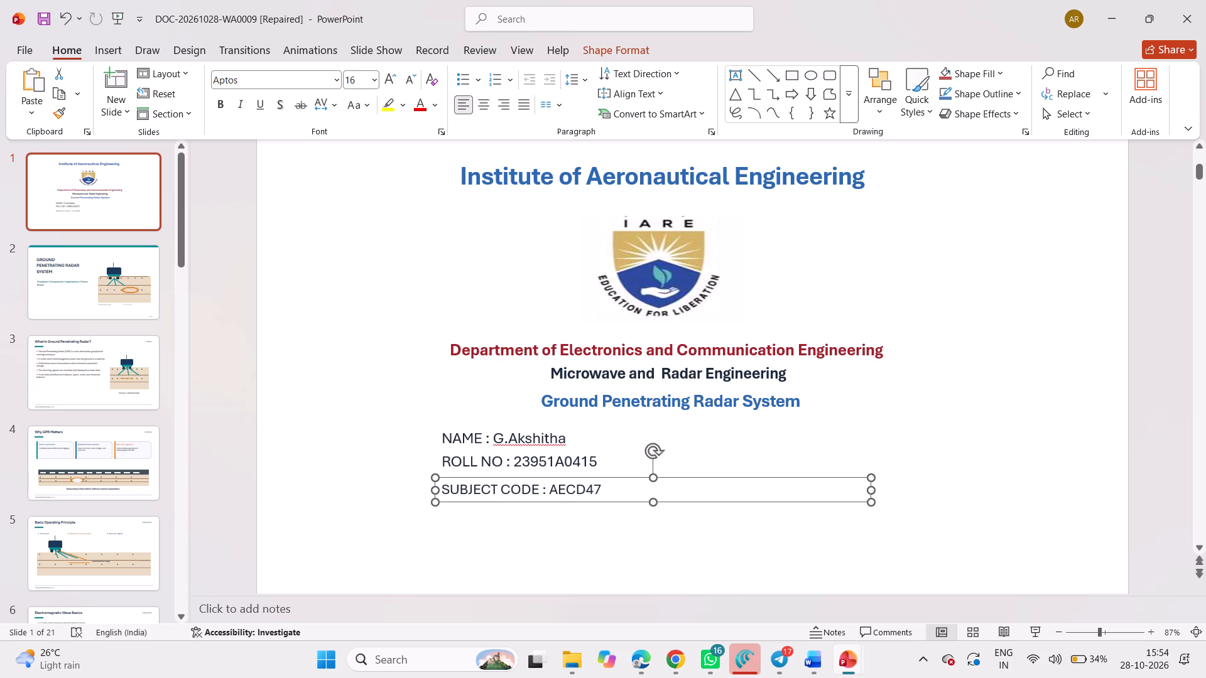
# Change the subject code on the cover slide to AECD46.
pyautogui.click(604, 491)
pyautogui.click(606, 531)
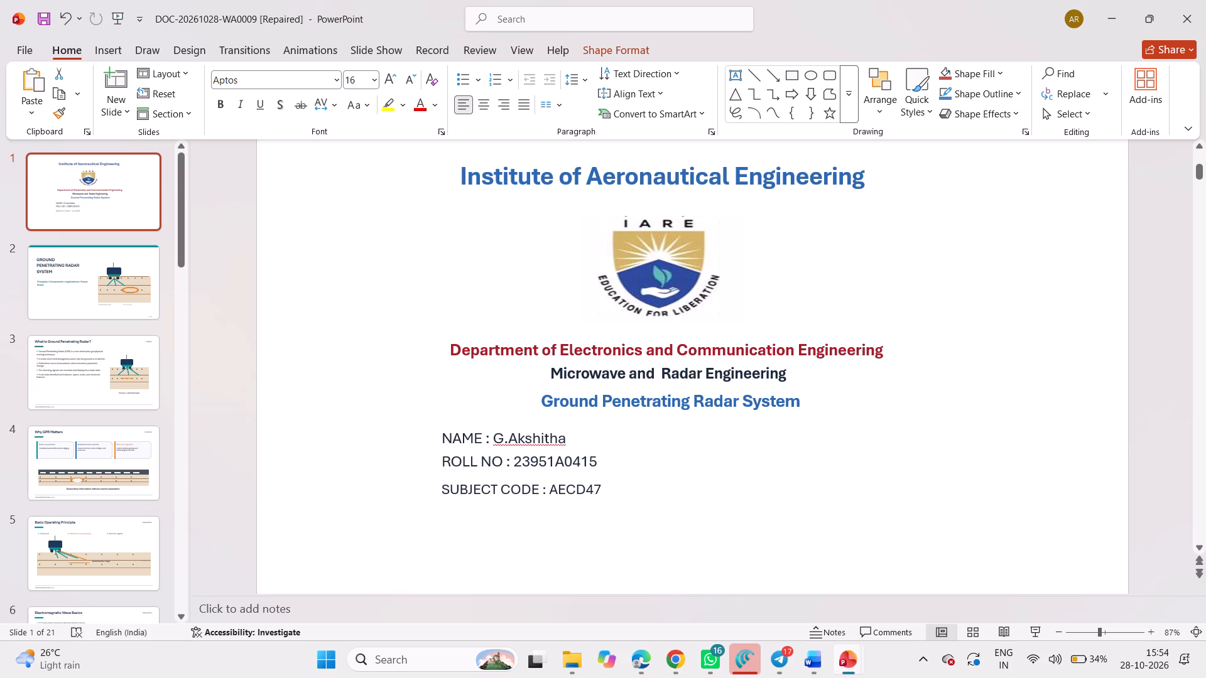
pyautogui.click(582, 494)
pyautogui.click(601, 487)
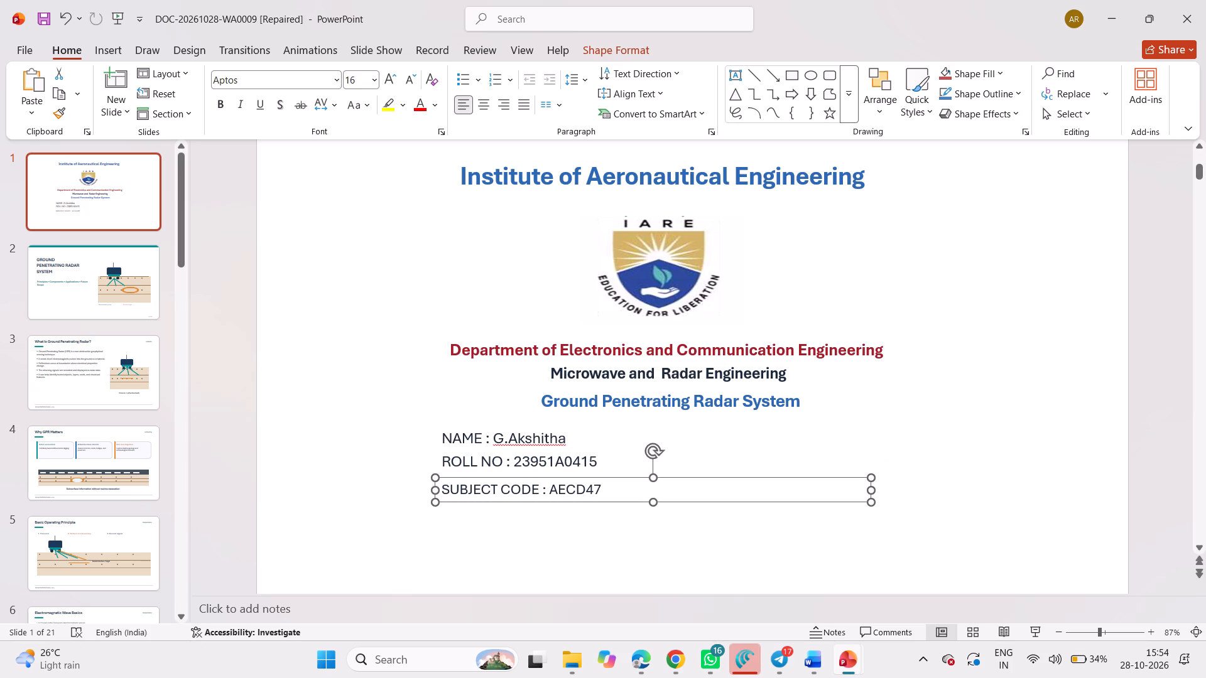
pyautogui.click(607, 490)
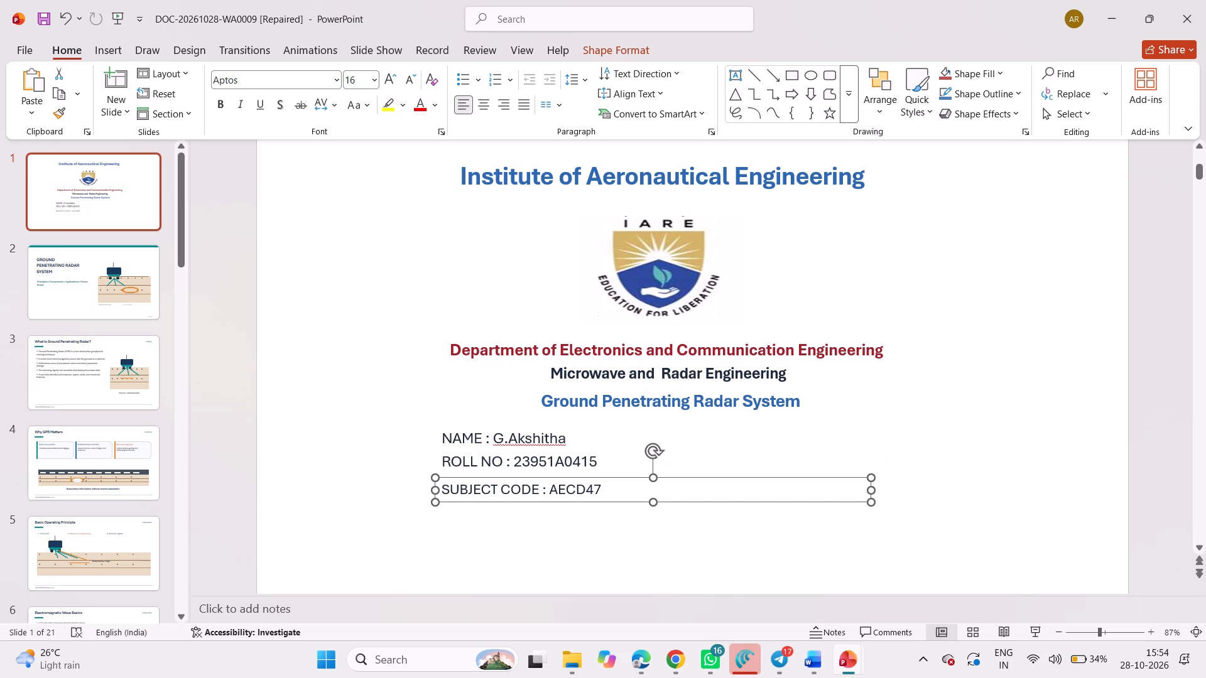
pyautogui.click(600, 491)
pyautogui.press('BackSpace')
pyautogui.press('6')
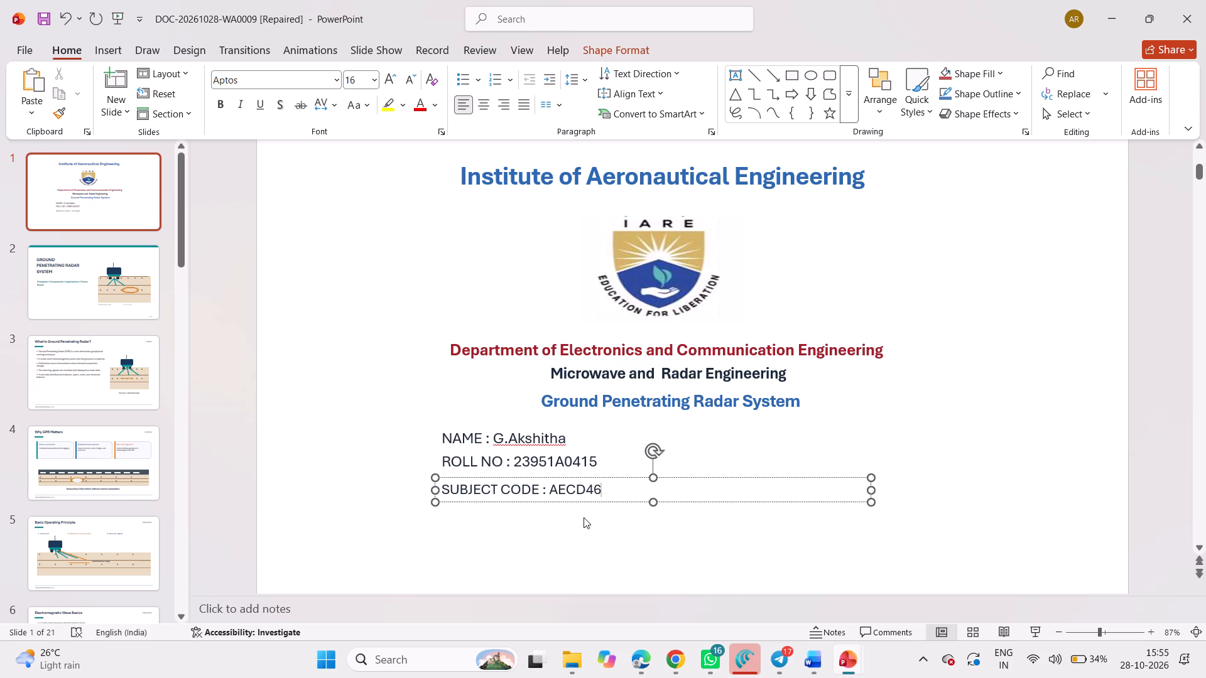
pyautogui.click(584, 517)
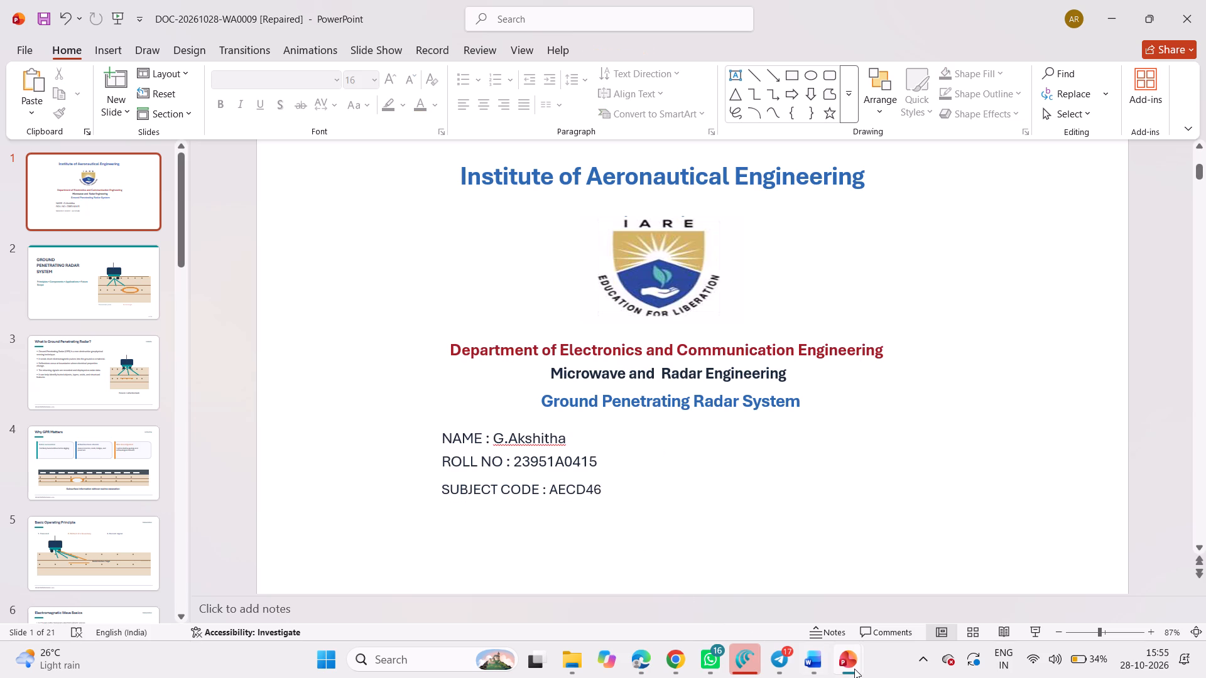
# Copy the "(Autonomous)" text from under the institute name on the Edge Intelligence title slide and return to the radar presentation's cover slide.
pyautogui.click(939, 604)
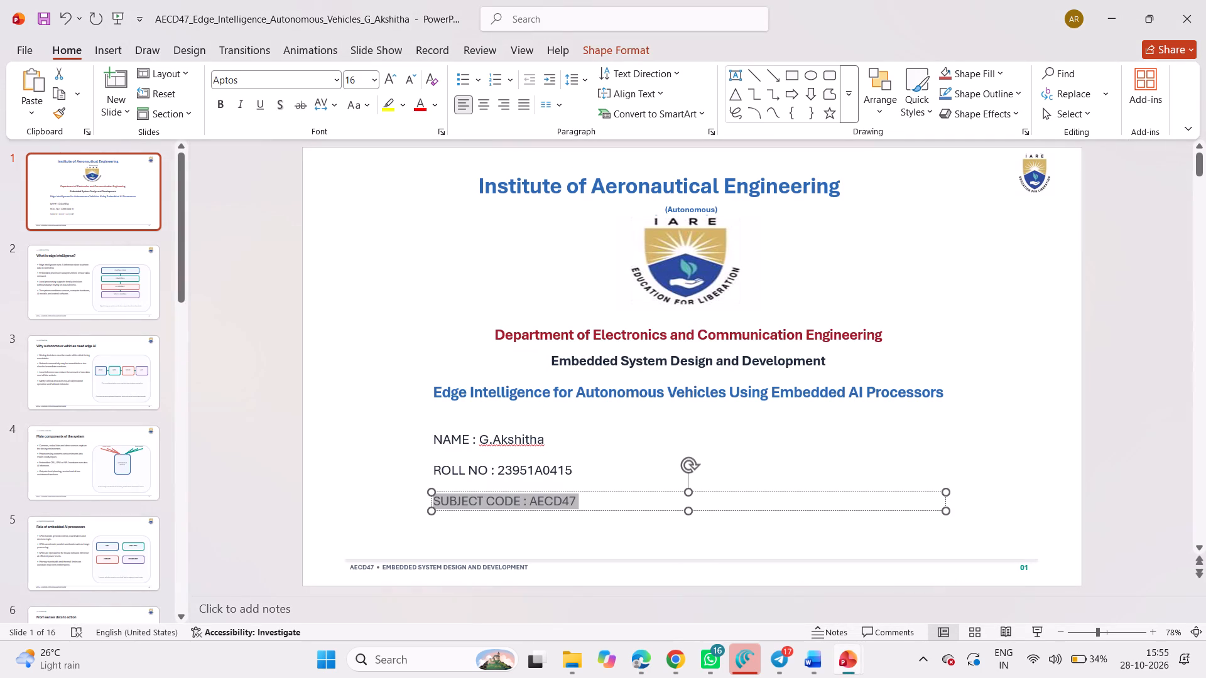
pyautogui.doubleClick(664, 207)
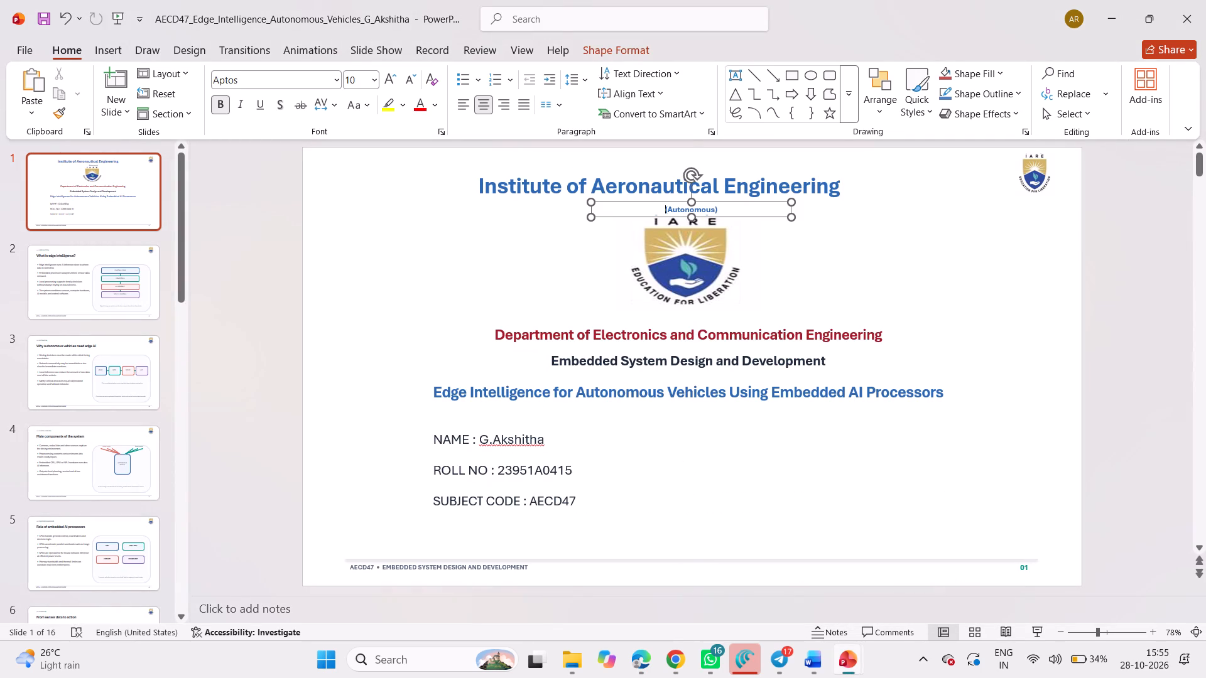
pyautogui.click(664, 207)
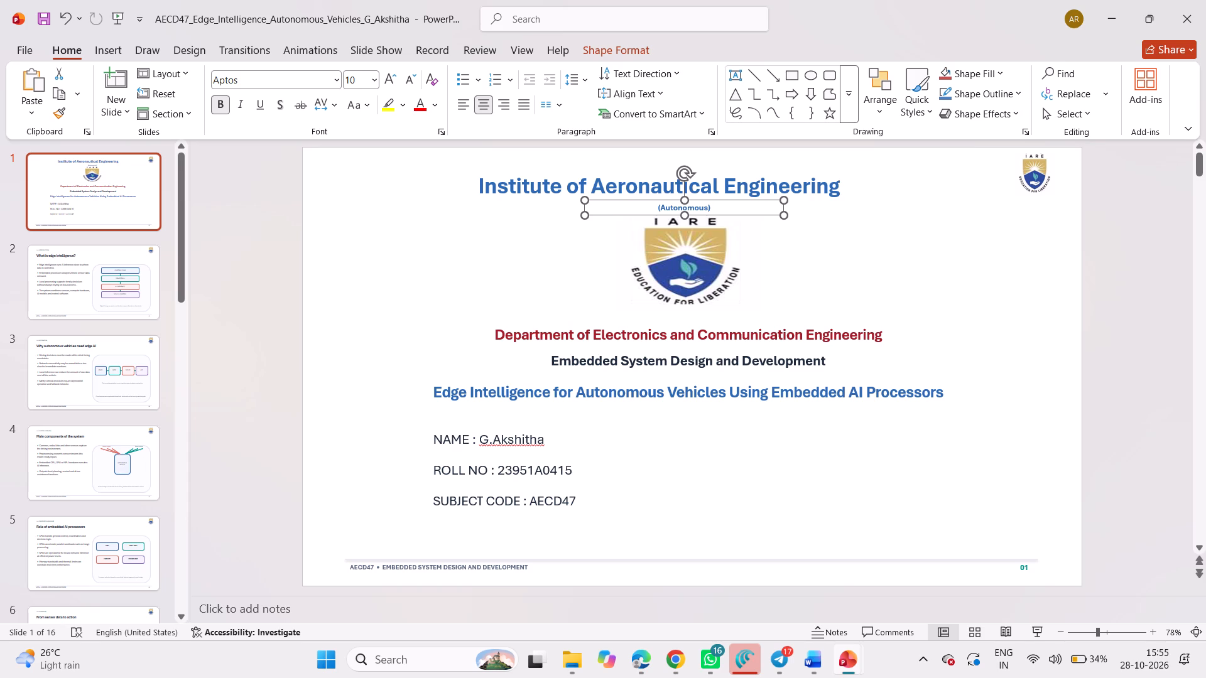
pyautogui.moveTo(709, 207); pyautogui.dragTo(668, 207)
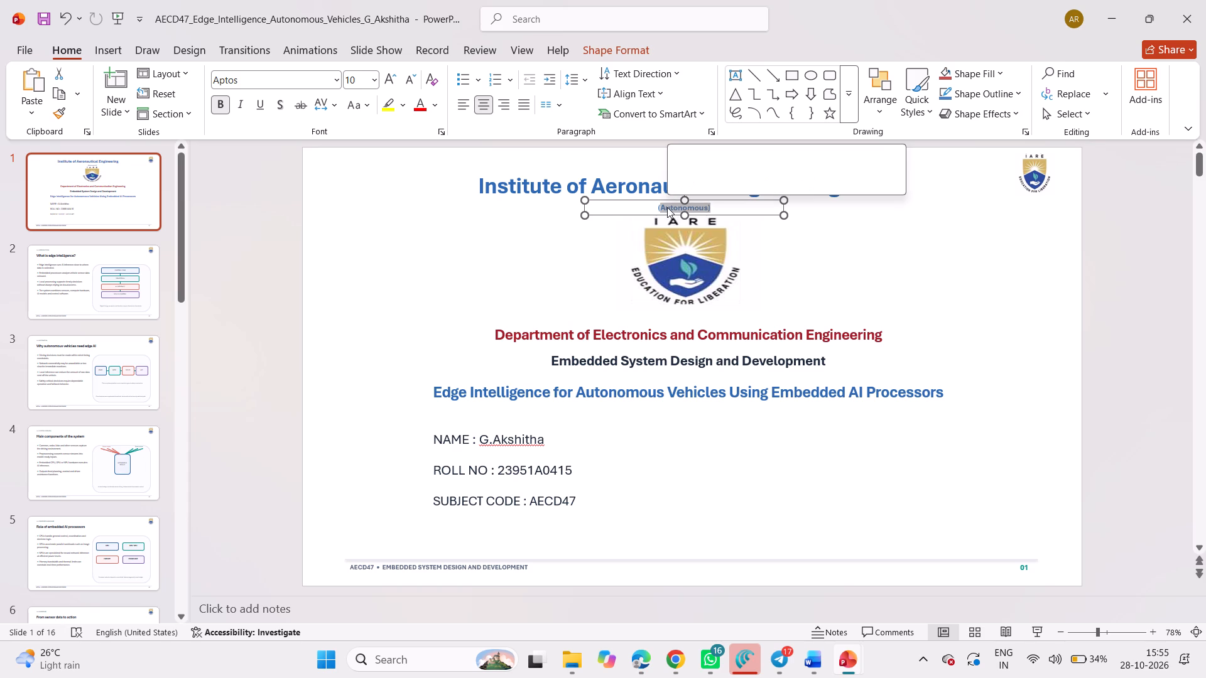
pyautogui.hotkey('ctrl', 'c')
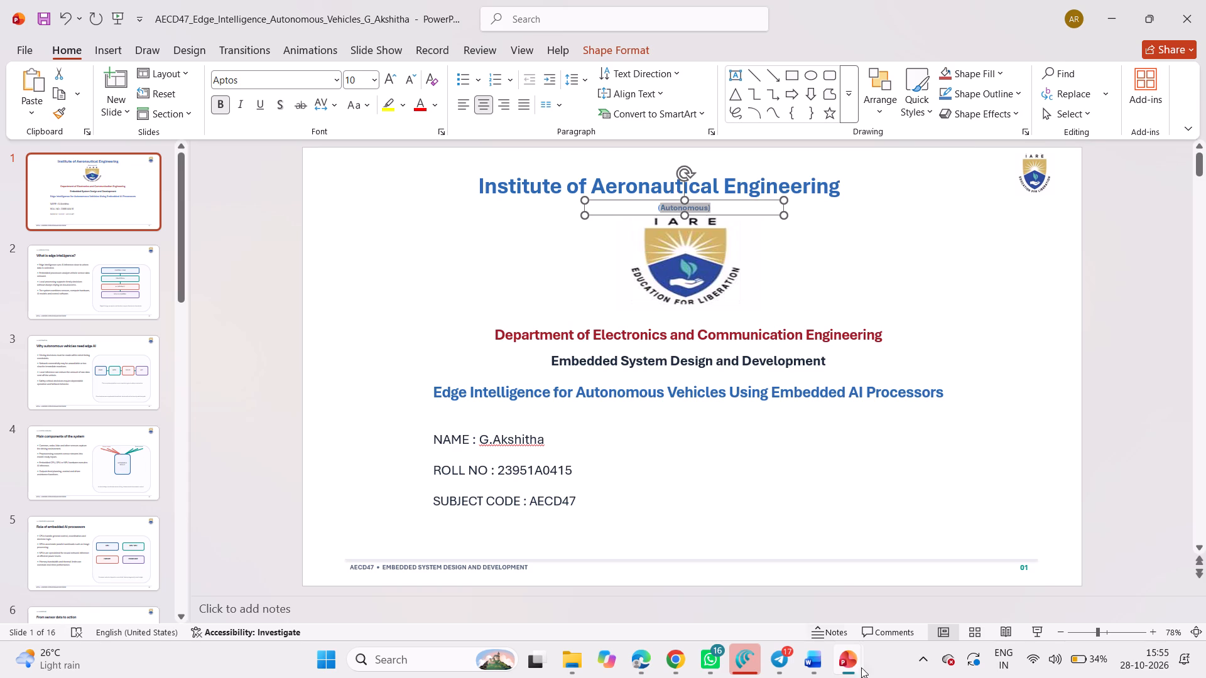
pyautogui.click(771, 574)
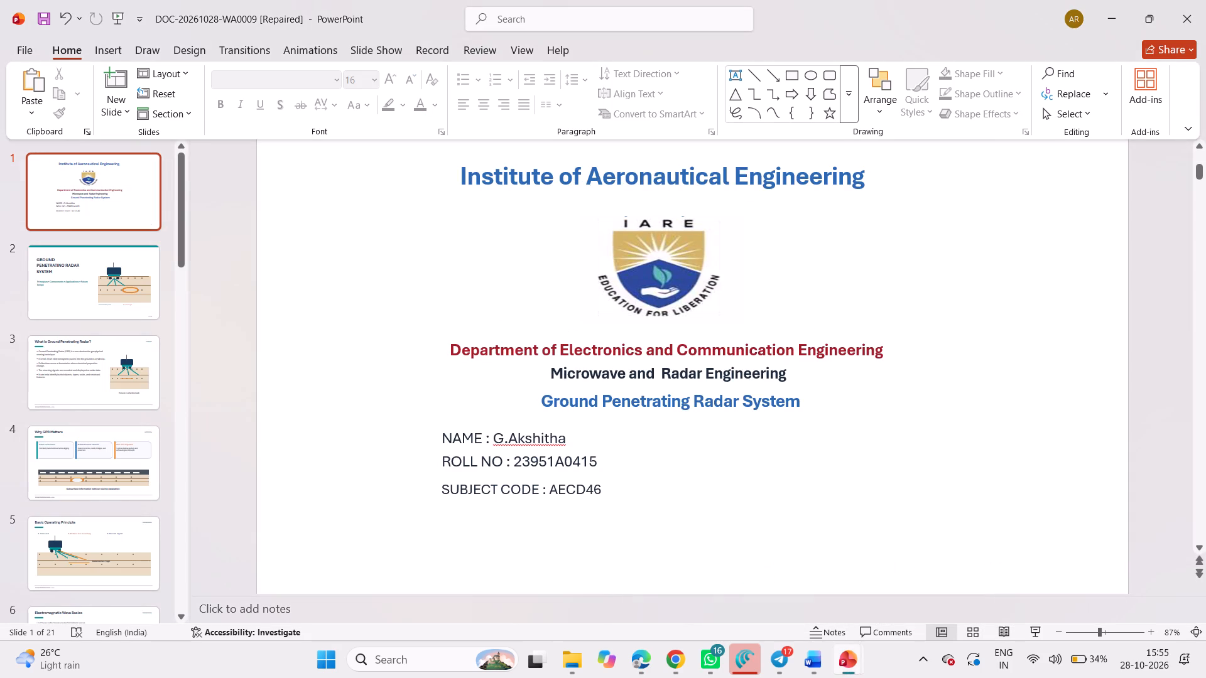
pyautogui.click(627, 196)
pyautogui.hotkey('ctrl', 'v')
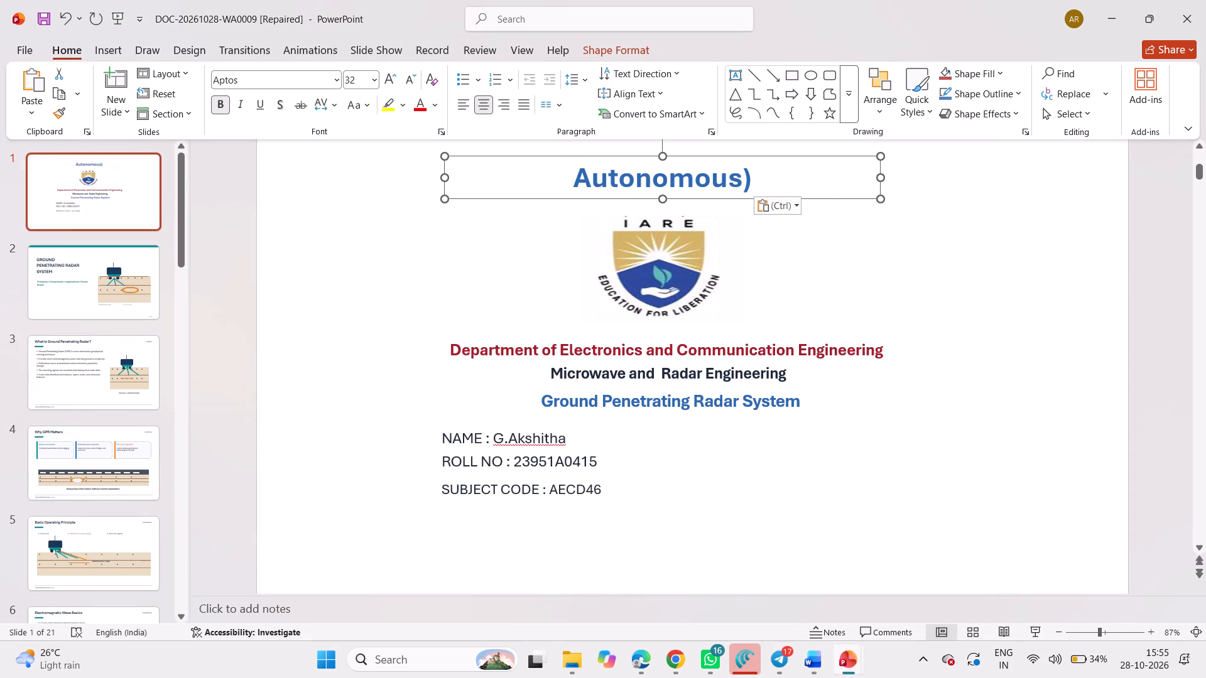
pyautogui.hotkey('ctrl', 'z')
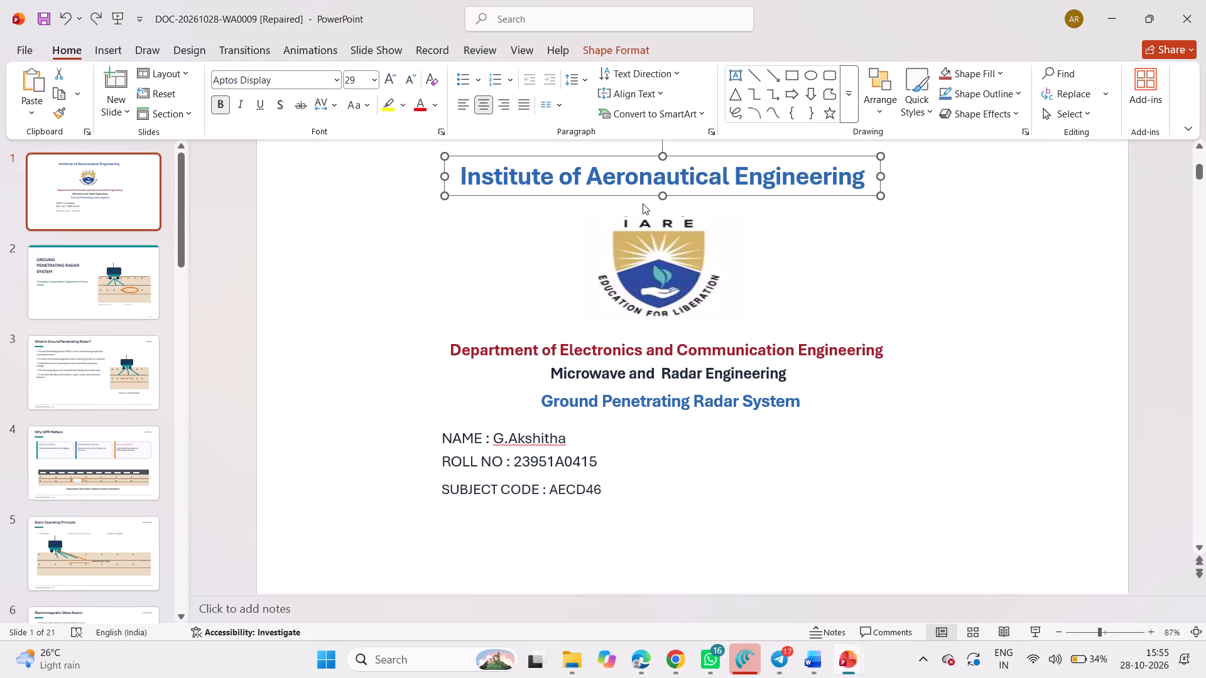
# Paste the copied "Autonomous)" text as its own text box on the cover slide and place it between the institute name and the logo.
pyautogui.click(643, 203)
pyautogui.click(643, 208)
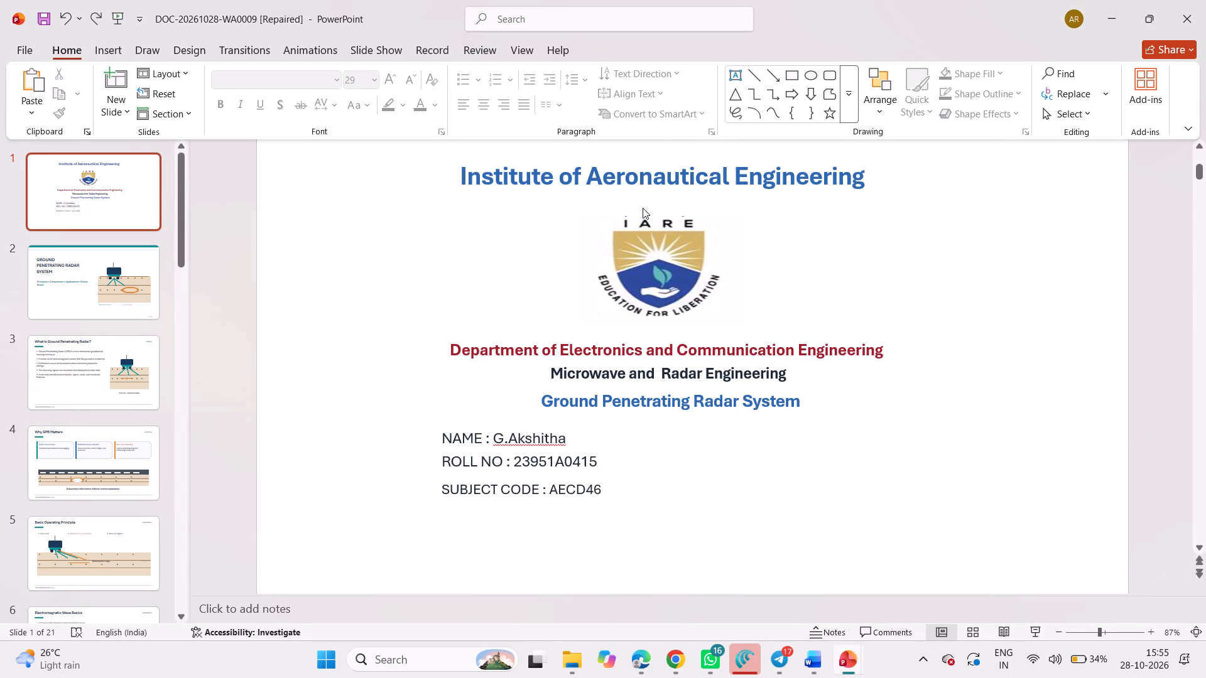
pyautogui.hotkey('ctrl', 'v')
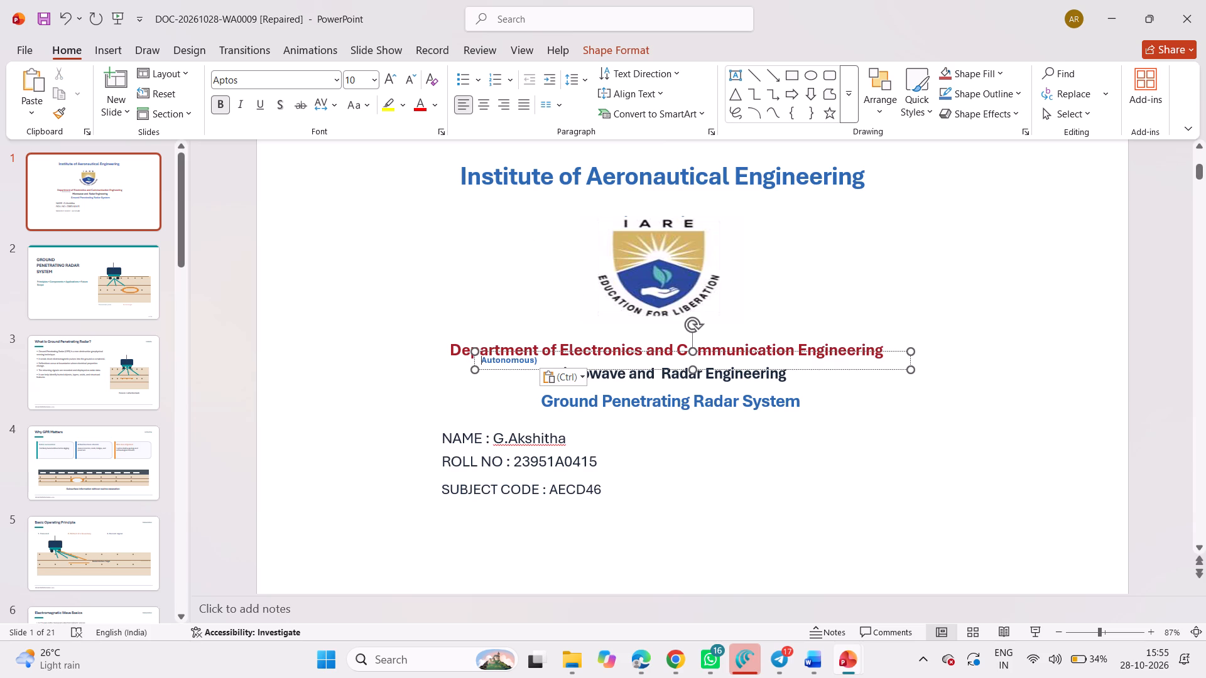
pyautogui.moveTo(626, 352); pyautogui.dragTo(771, 199)
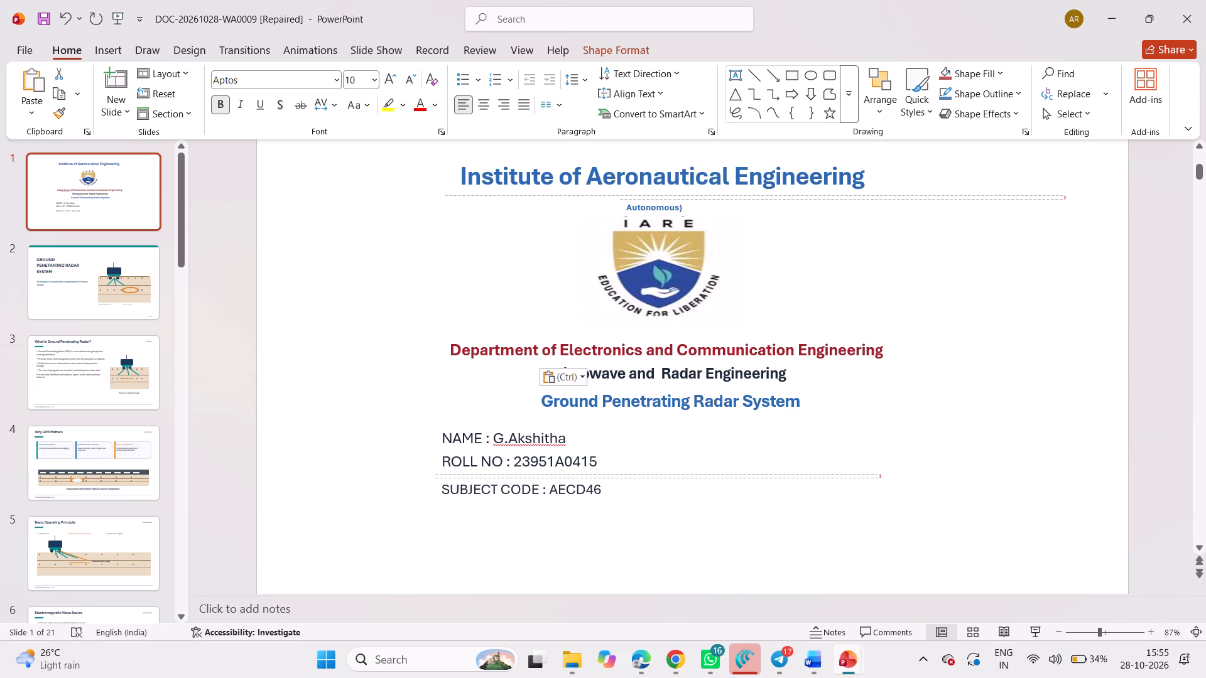
pyautogui.moveTo(771, 199); pyautogui.dragTo(771, 198)
pyautogui.click(784, 252)
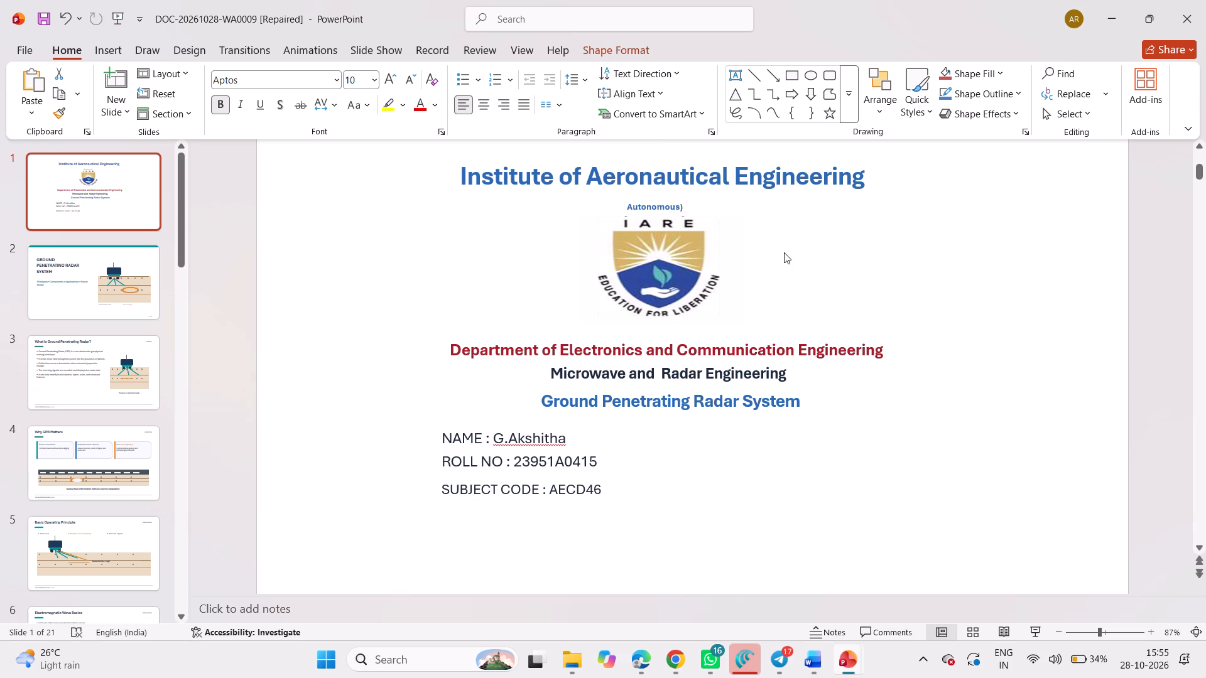
# Add the missing opening parenthesis so the line under the institute name reads "(Autonomous)".
pyautogui.click(631, 204)
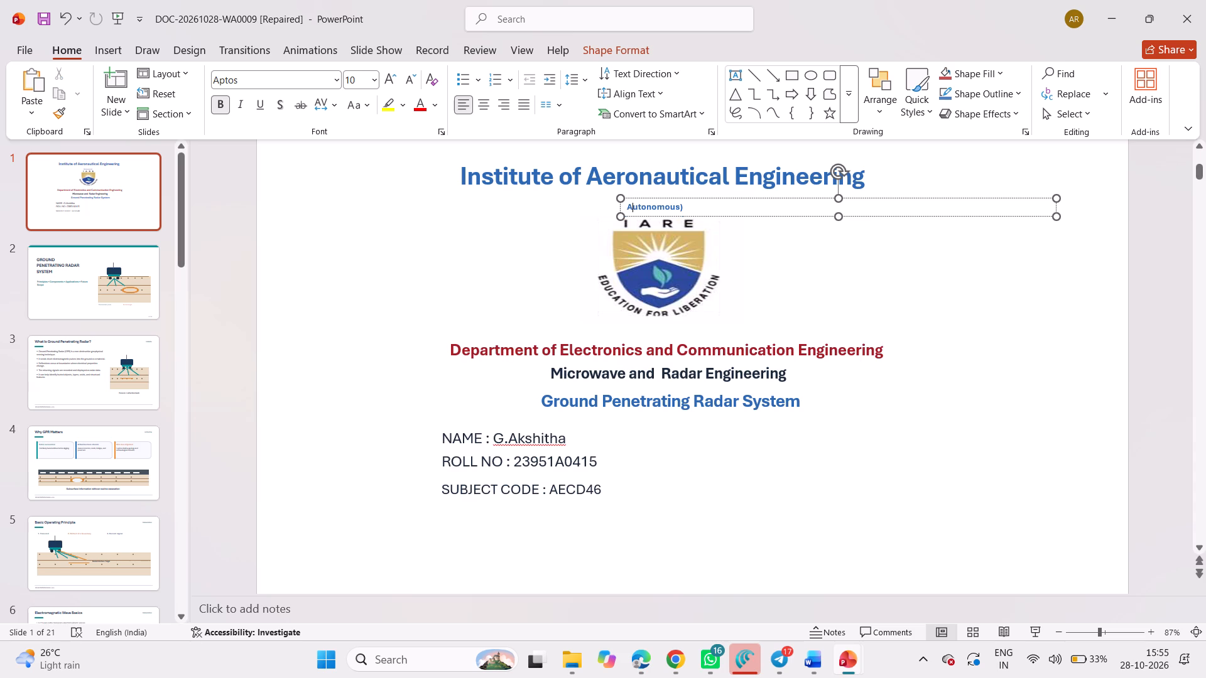
pyautogui.click(628, 205)
pyautogui.hotkey('shift', '(')
pyautogui.click(793, 264)
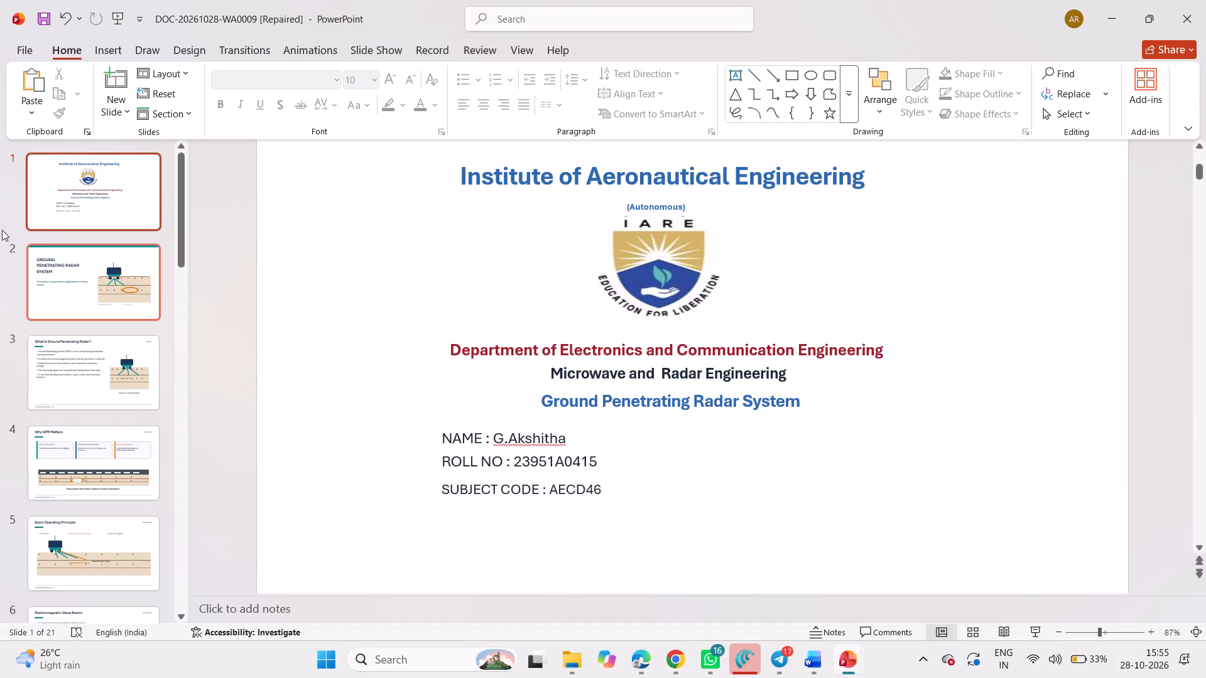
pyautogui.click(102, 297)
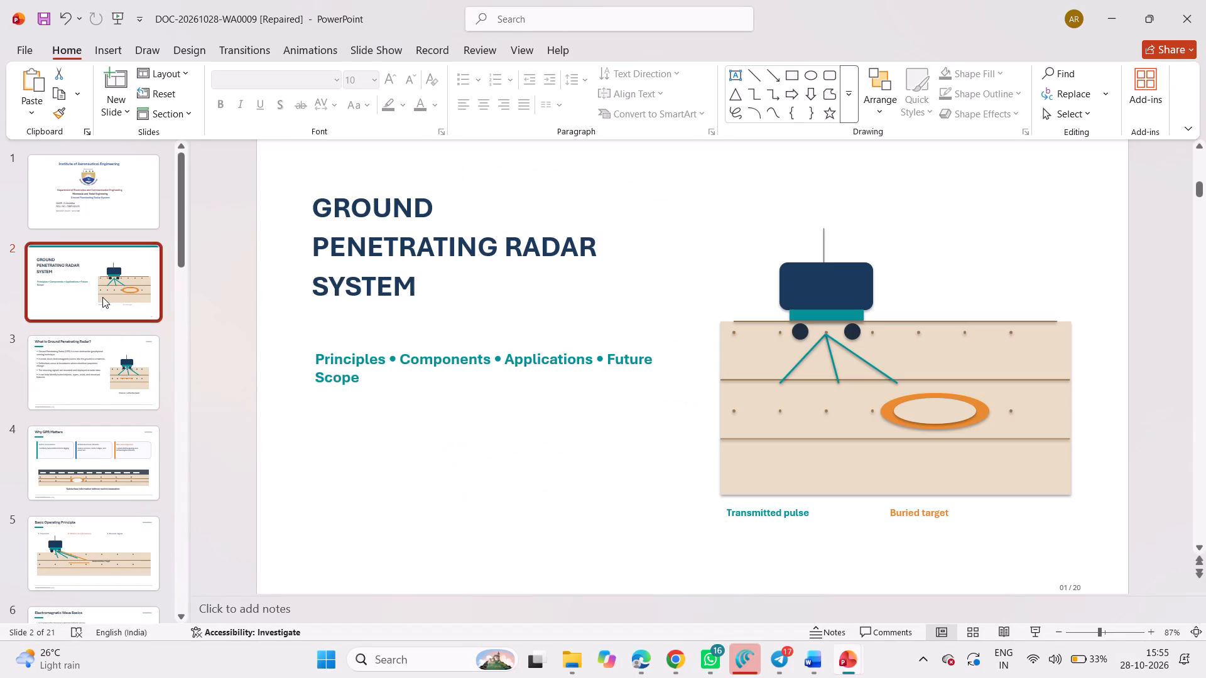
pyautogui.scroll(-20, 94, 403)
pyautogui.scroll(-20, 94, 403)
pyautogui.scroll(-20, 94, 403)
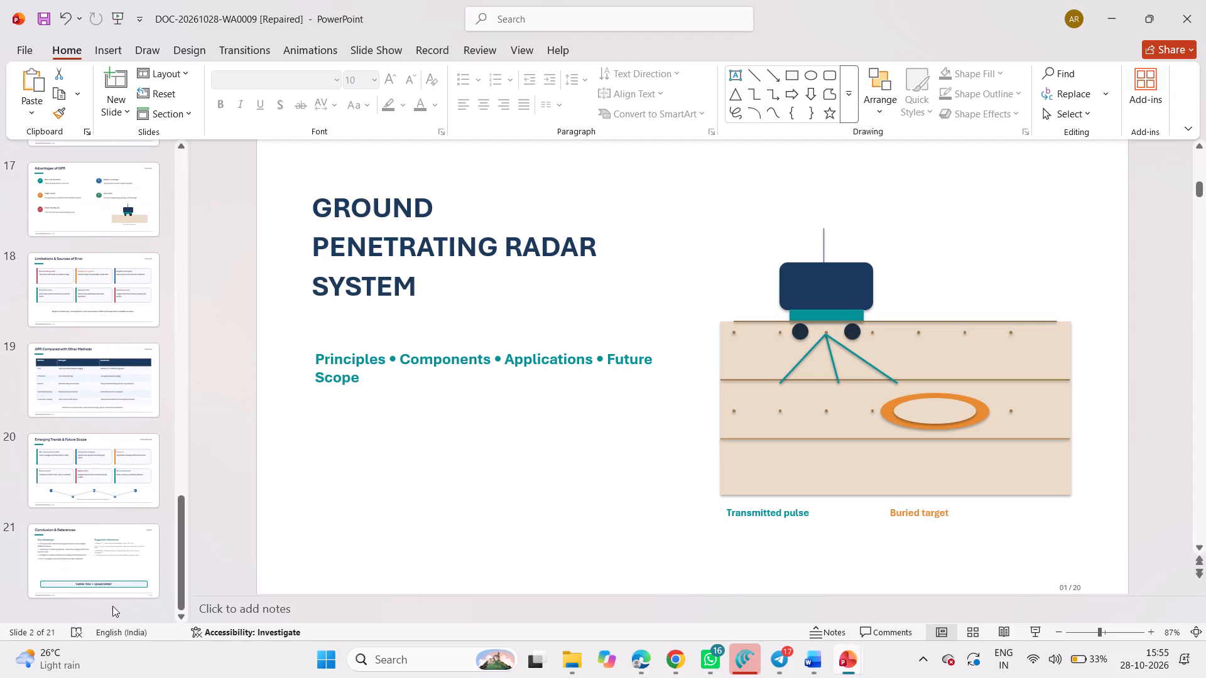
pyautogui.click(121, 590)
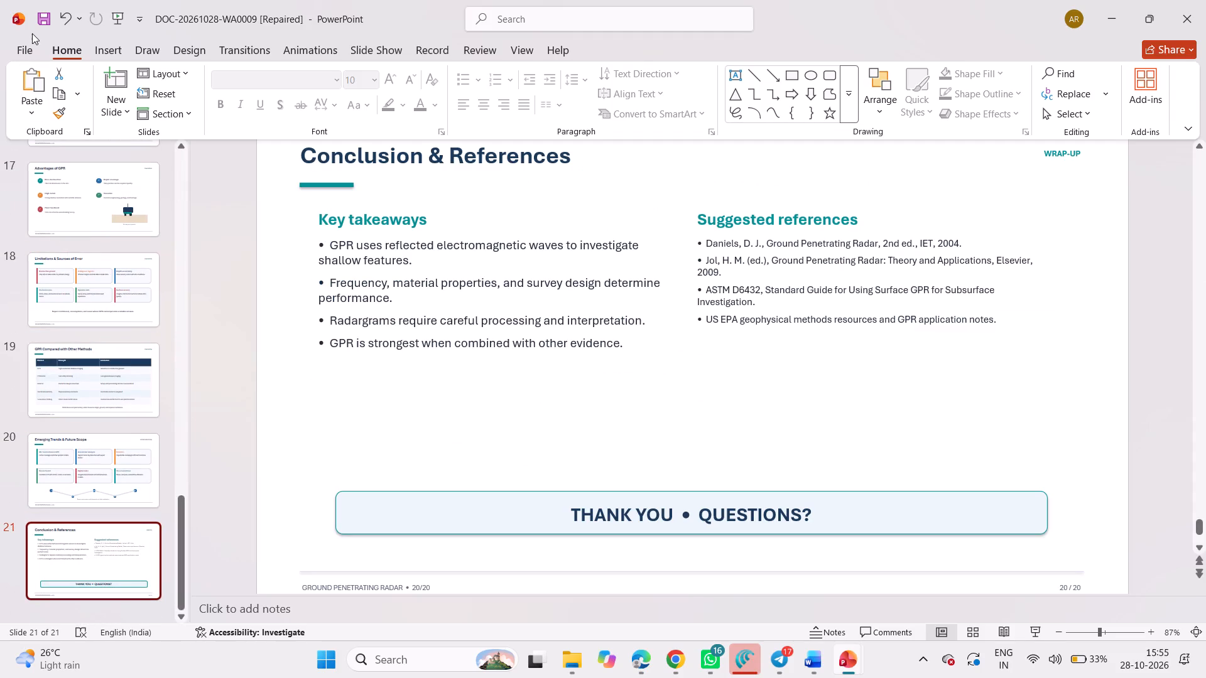
# Save a copy of the radar presentation in the Downloads folder as a PowerPoint Presentation named "microwave ppt".
pyautogui.click(26, 43)
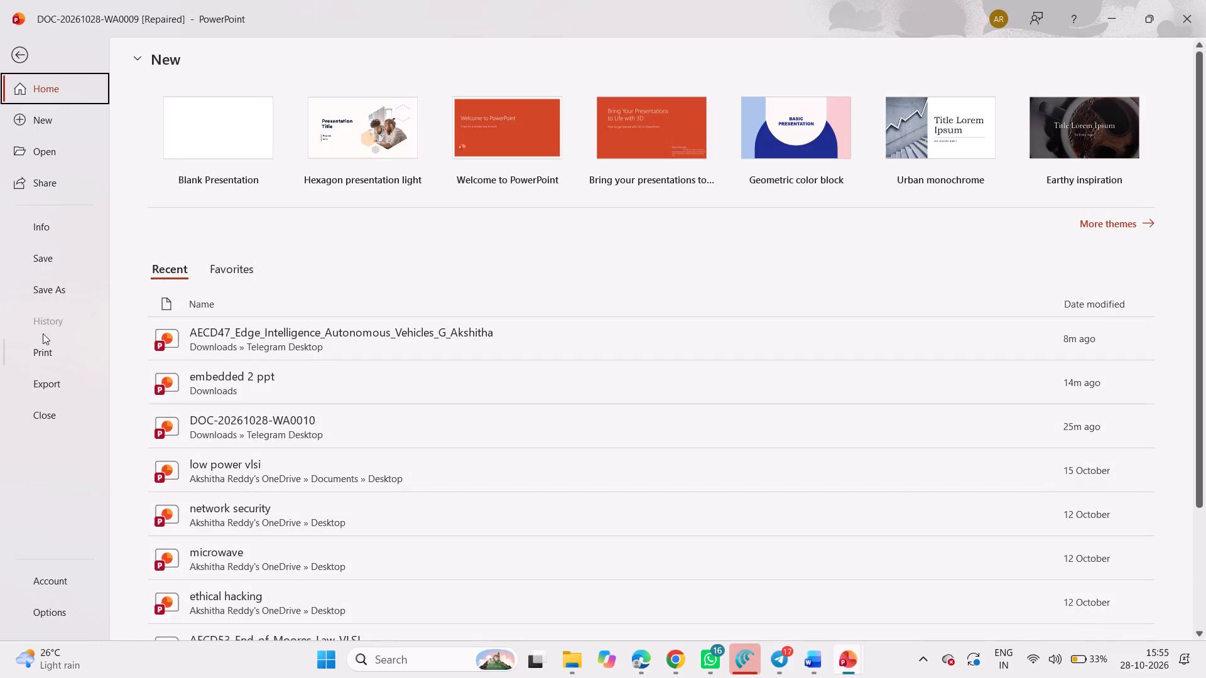
pyautogui.click(68, 293)
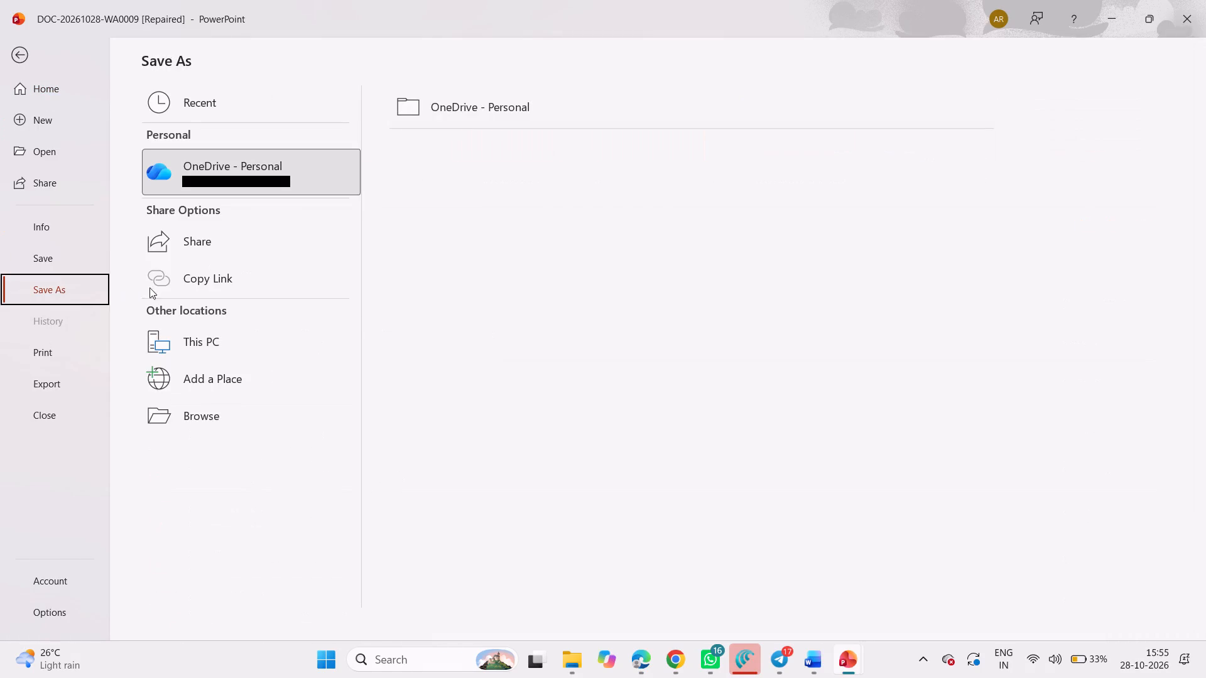
pyautogui.click(65, 294)
pyautogui.click(234, 416)
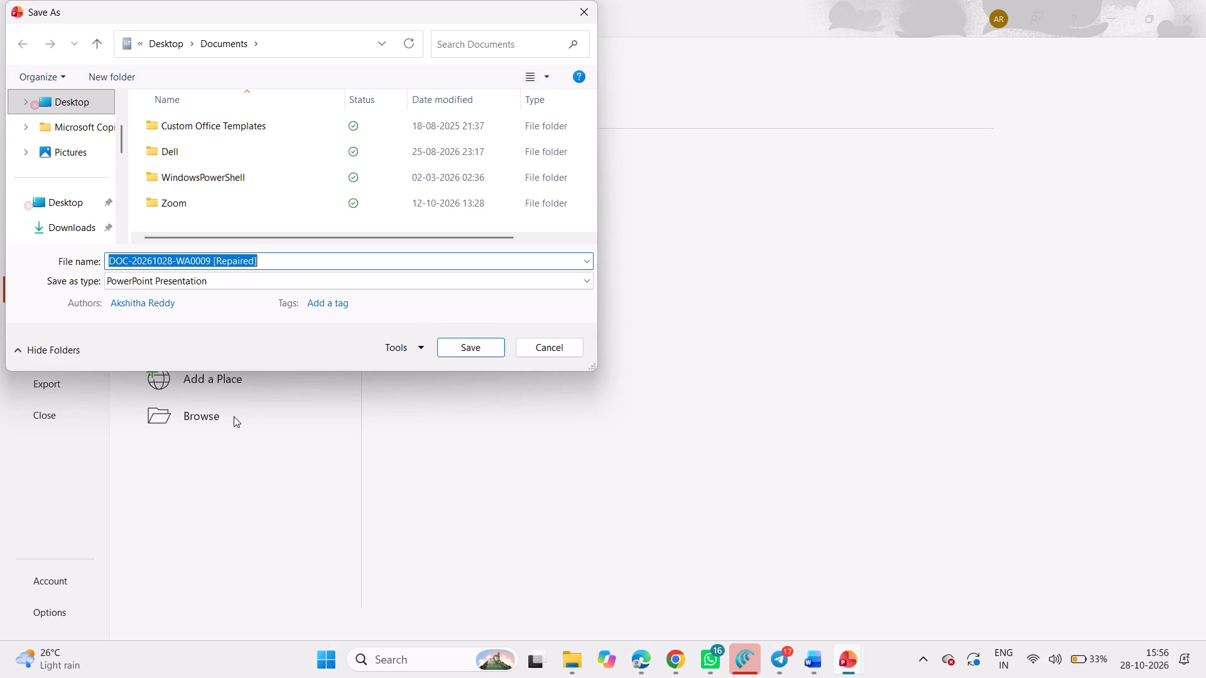
pyautogui.click(58, 225)
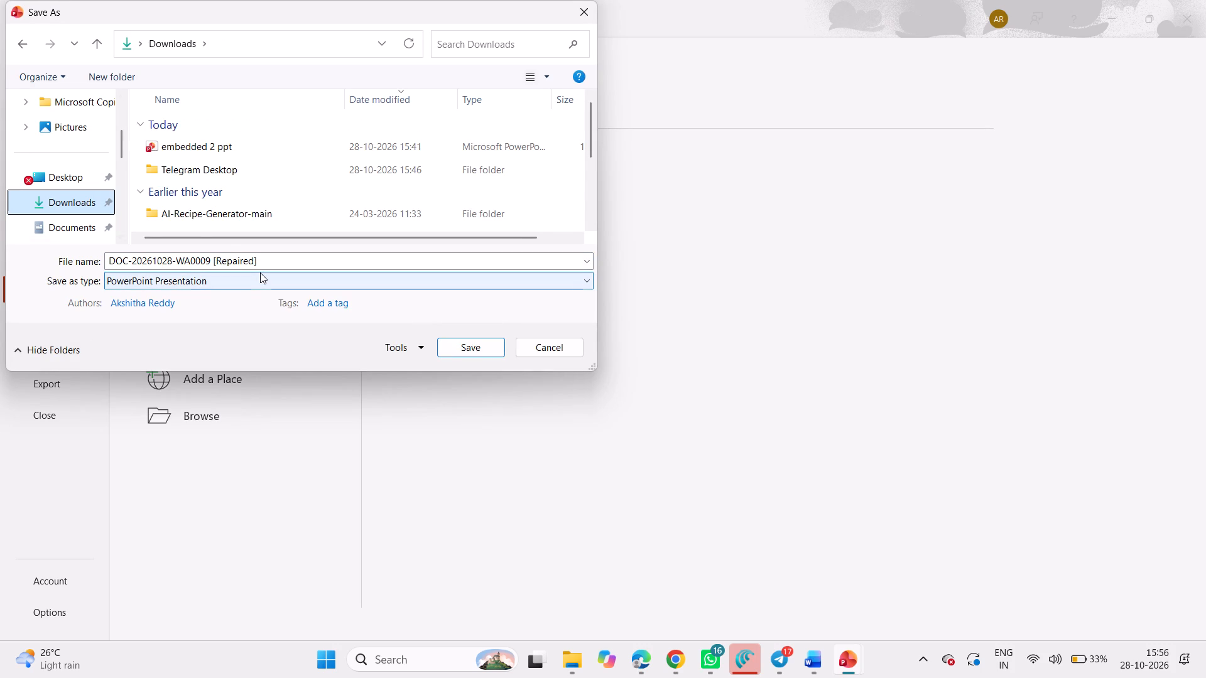
pyautogui.press('BackSpace')
pyautogui.click(283, 256)
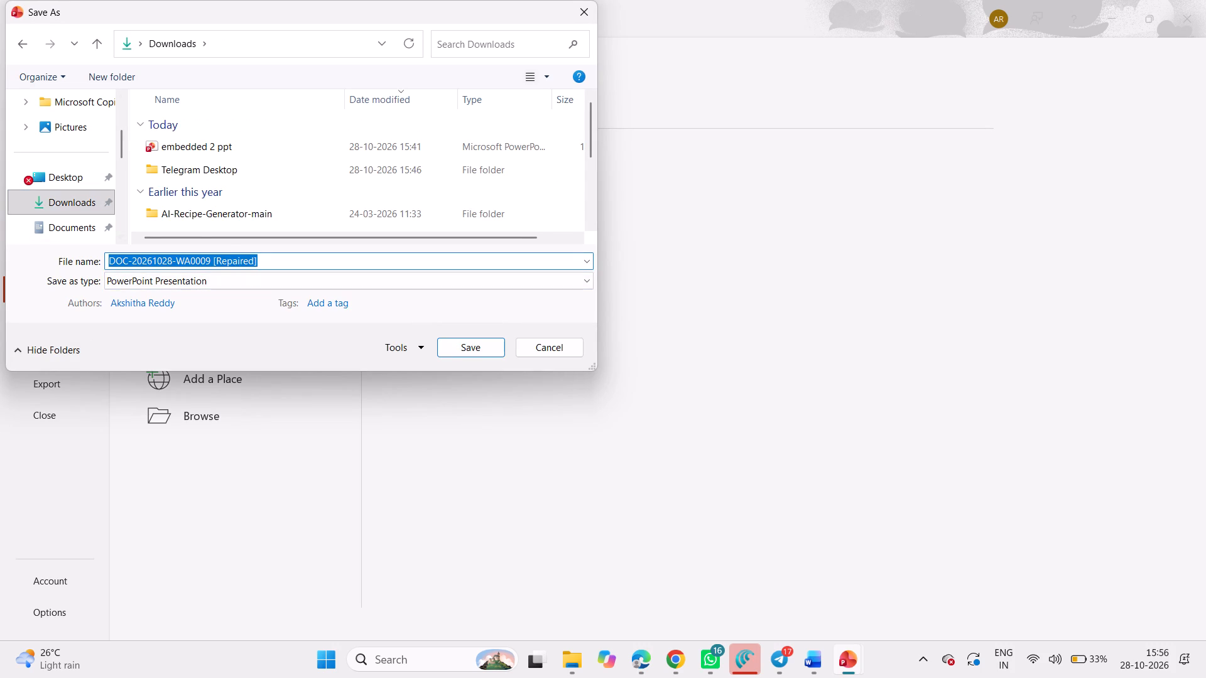
pyautogui.press('BackSpace')
pyautogui.write('micro')
pyautogui.write('wave ppt')
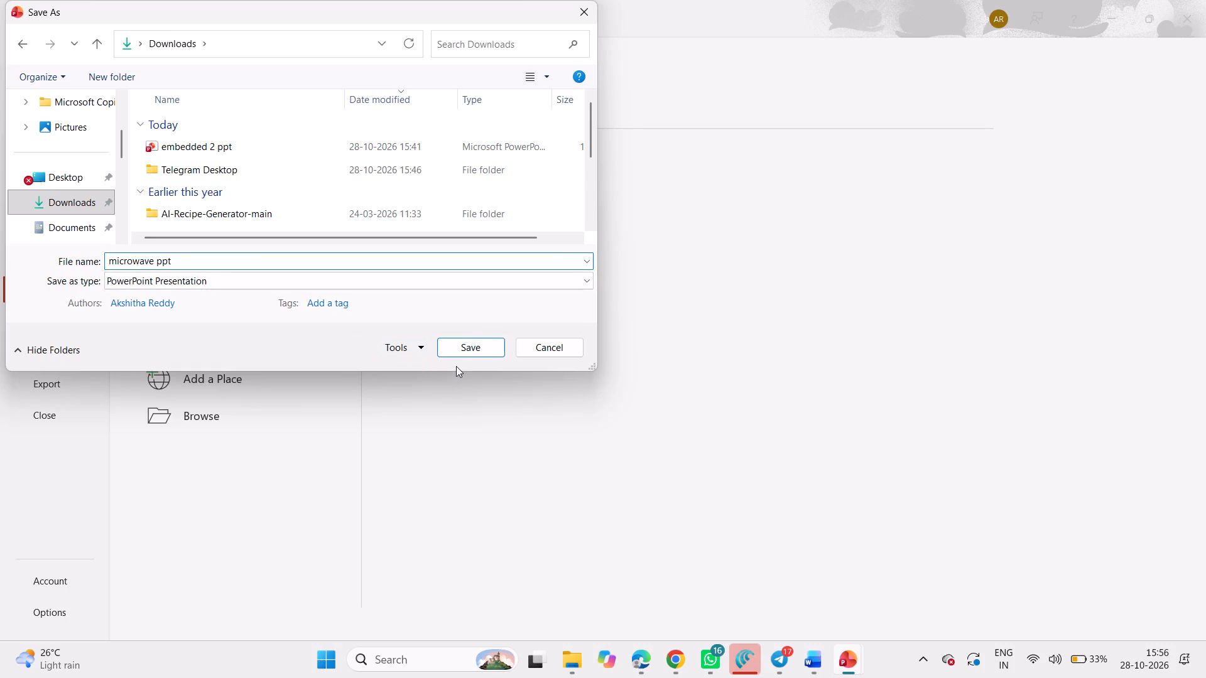
pyautogui.click(468, 346)
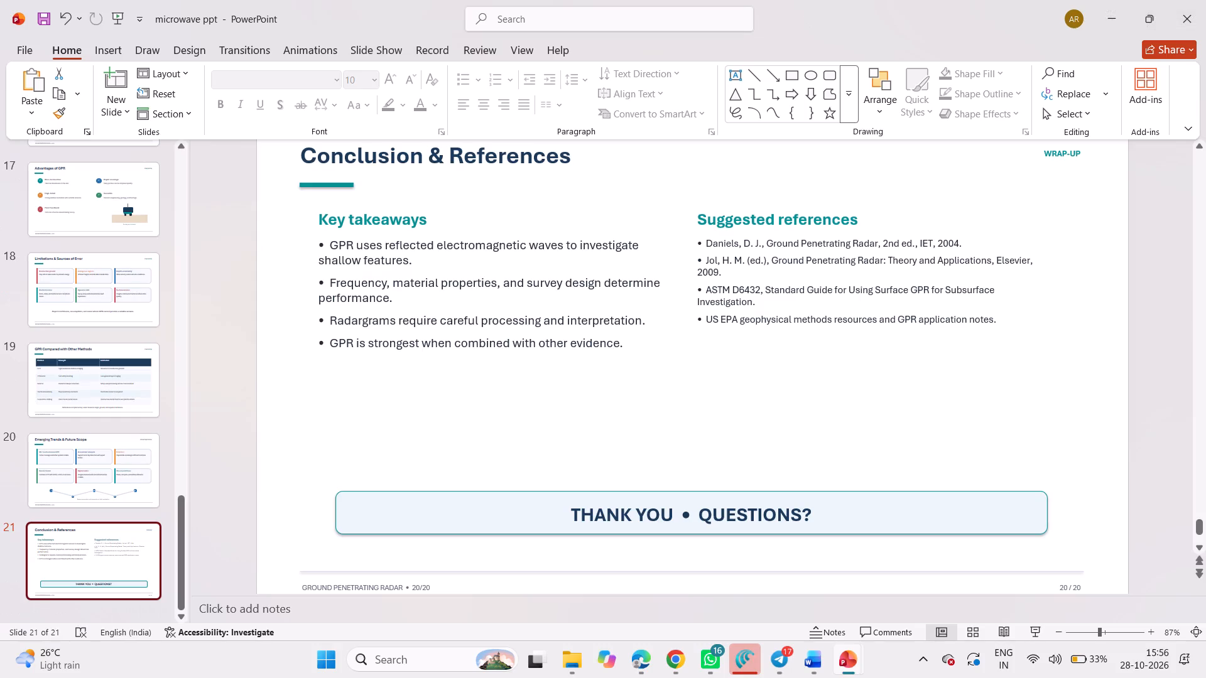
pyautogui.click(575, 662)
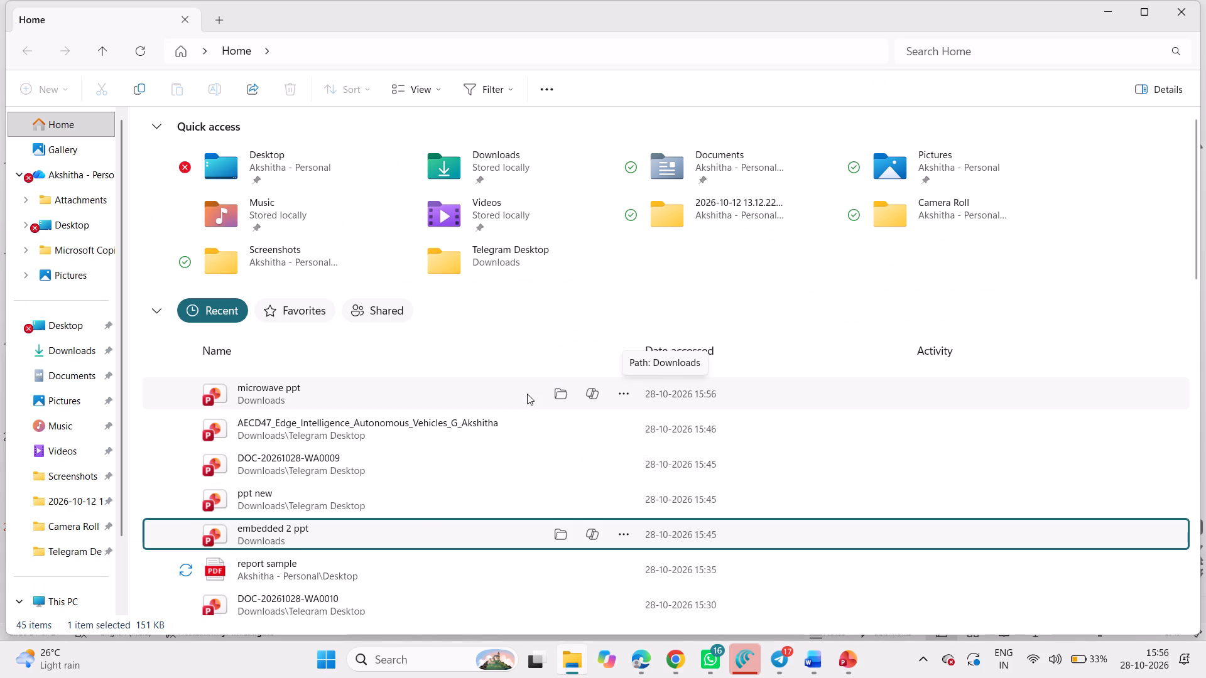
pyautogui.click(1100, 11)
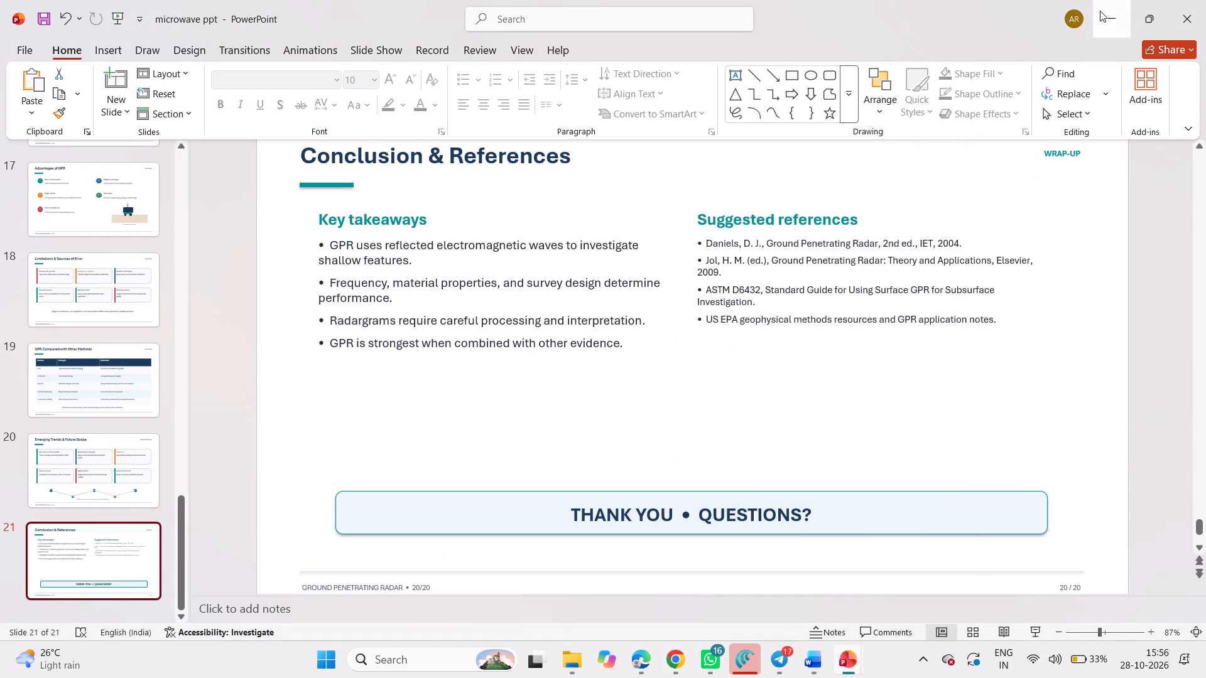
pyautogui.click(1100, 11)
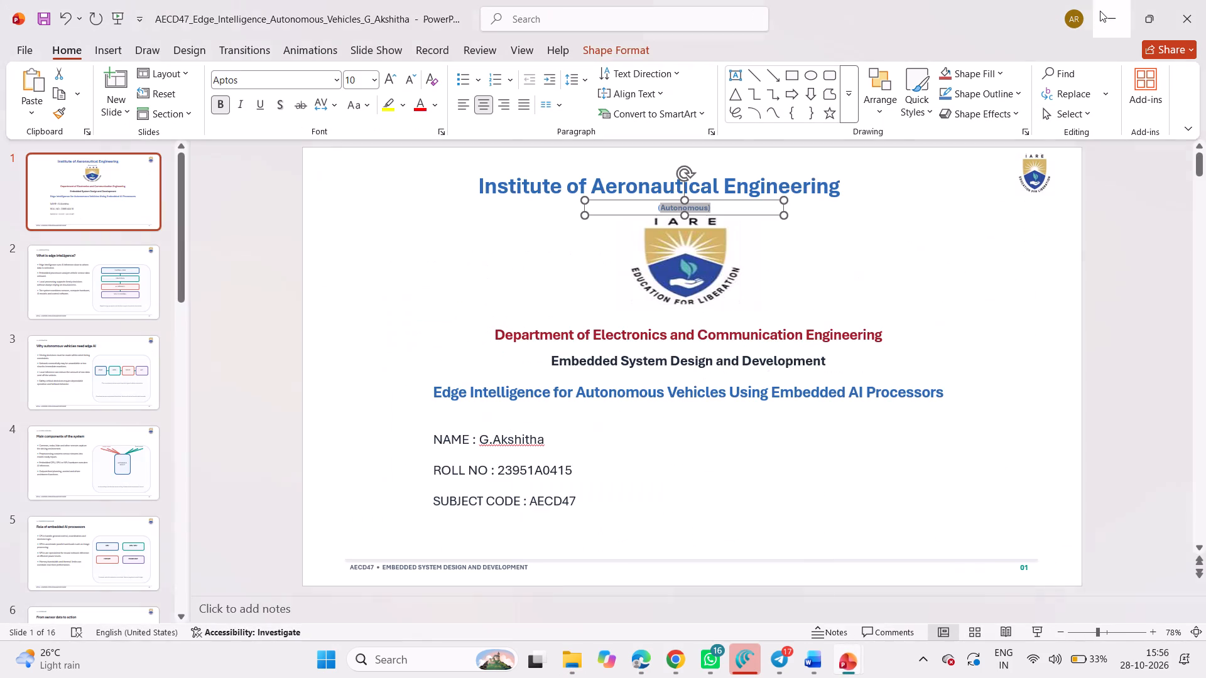